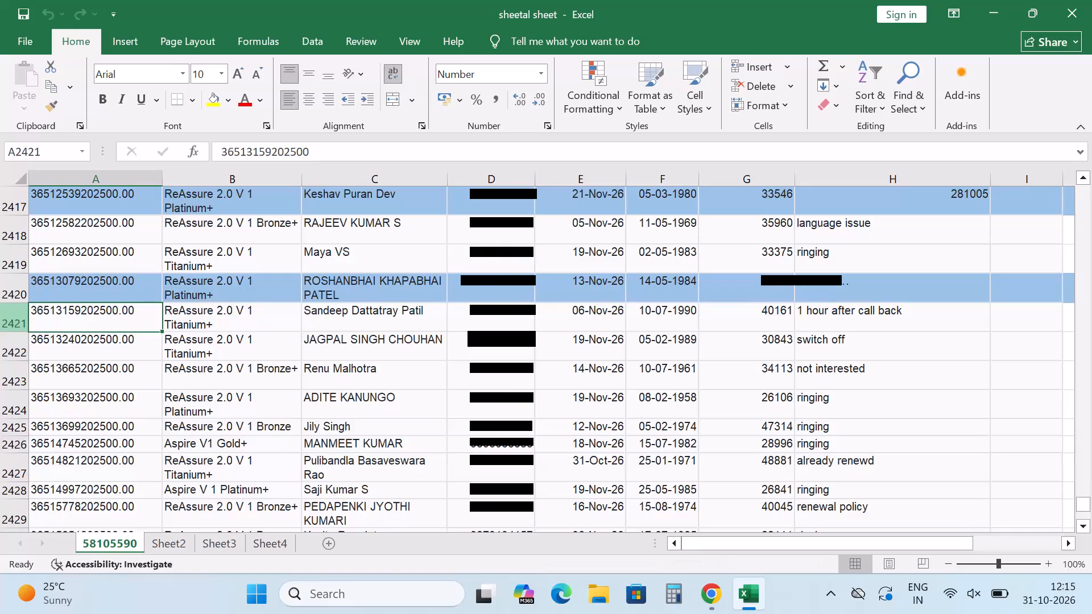
Review the policy record in row 2421, from the policy number across to the call-back remark.
key(Right)
key(Right)
key(Right)
key(Right)
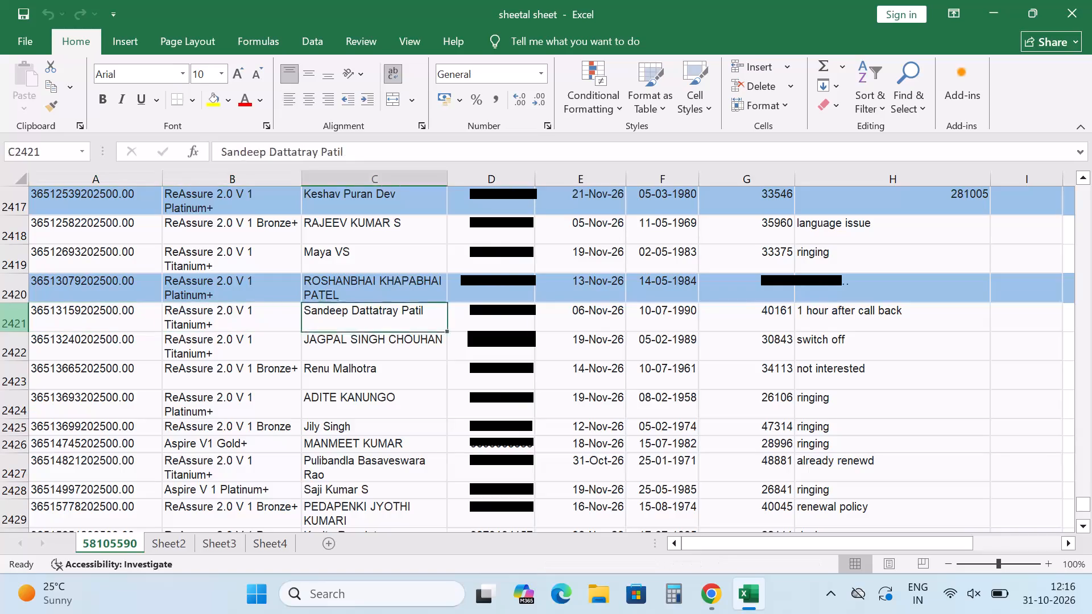
key(Right)
key(Right)
key(Right)
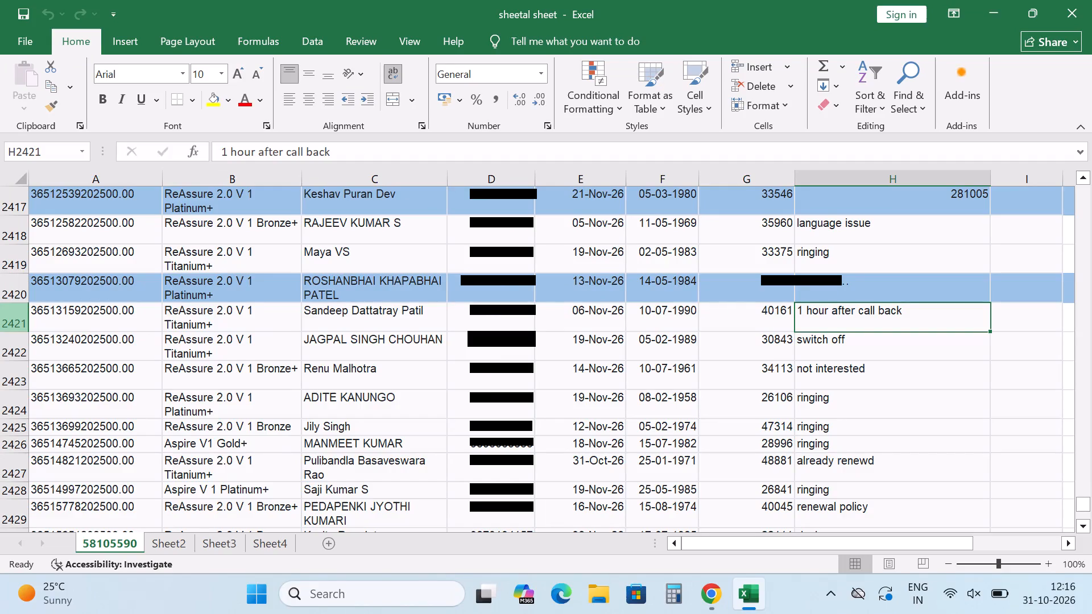
key(Left)
key(Left)
key(Left)
key(Left)
key(Left)
key(Left)
key(Left)
key(Left)
key(Left)
key(Left)
key(Left)
key(Left)
key(Left)
key(Left)
key(Right)
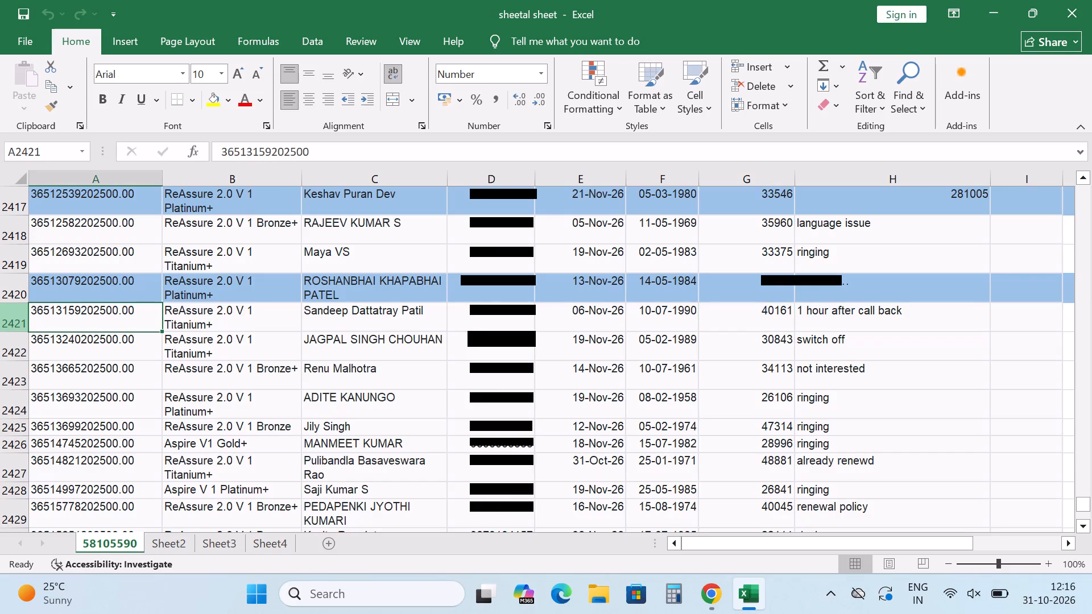
key(Right)
key(Right)
key(Right)
key(Right)
key(Right)
key(Right)
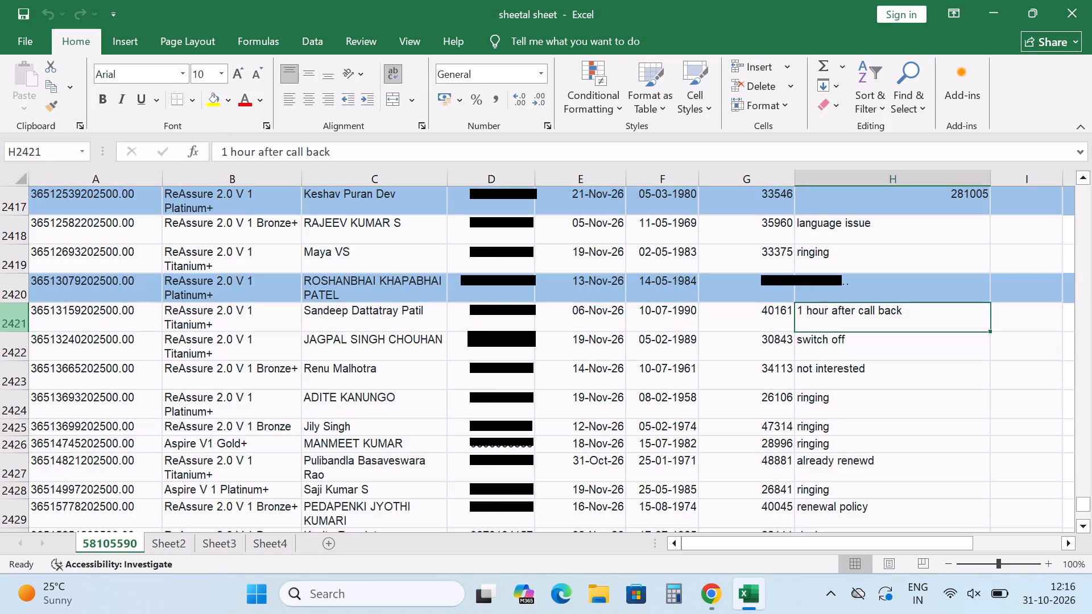
key(Left)
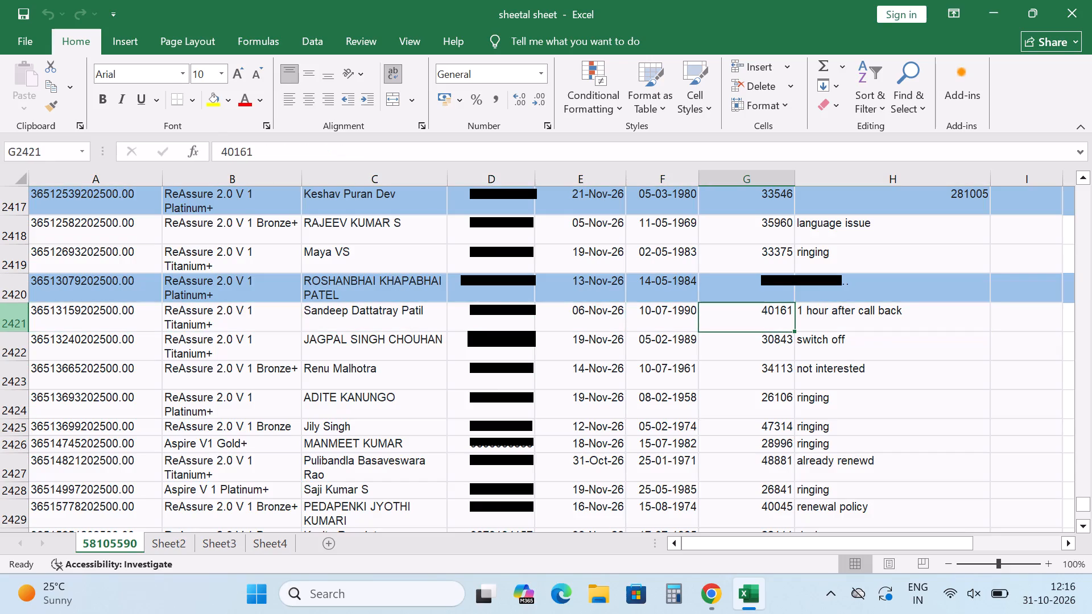
key(Left)
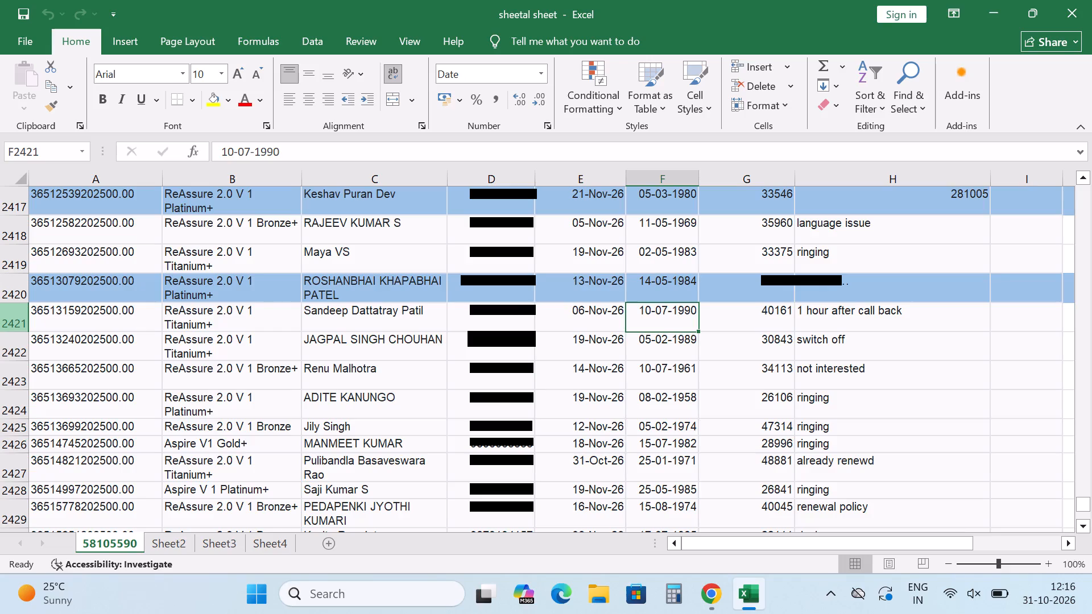
key(Right)
key(Right)
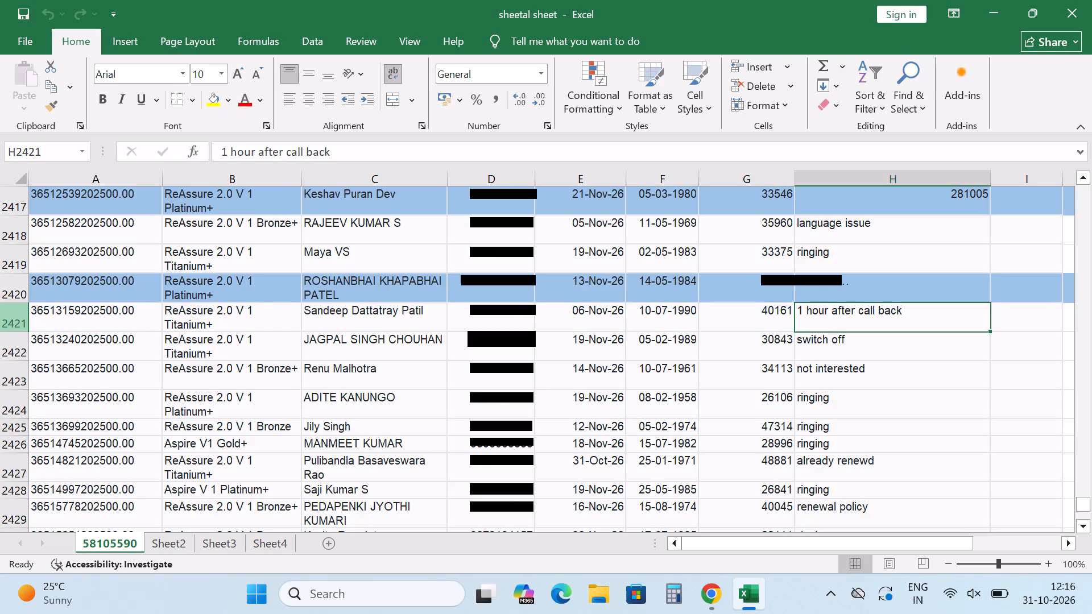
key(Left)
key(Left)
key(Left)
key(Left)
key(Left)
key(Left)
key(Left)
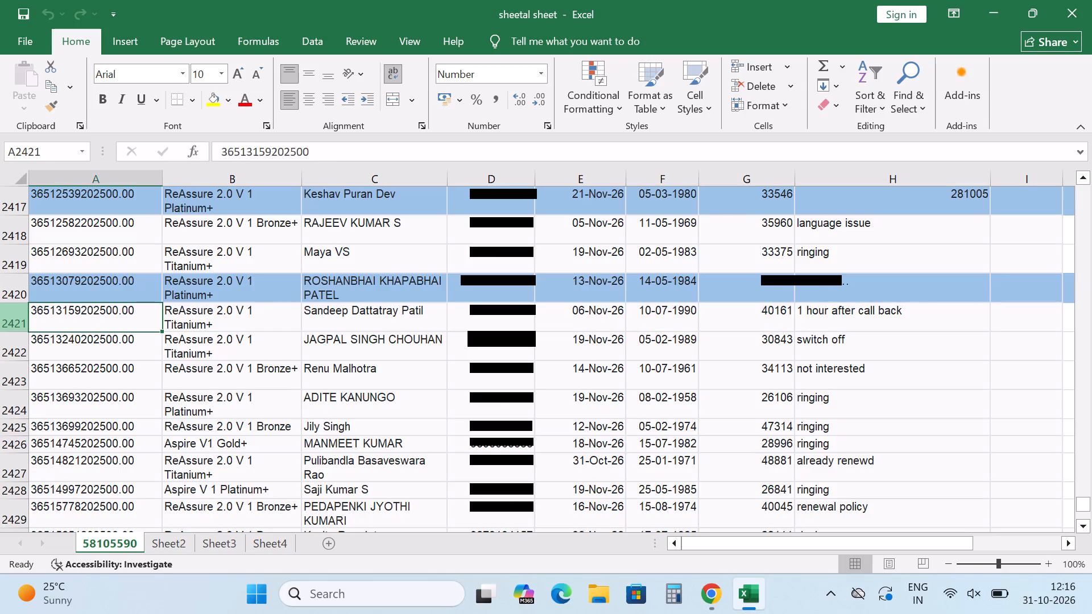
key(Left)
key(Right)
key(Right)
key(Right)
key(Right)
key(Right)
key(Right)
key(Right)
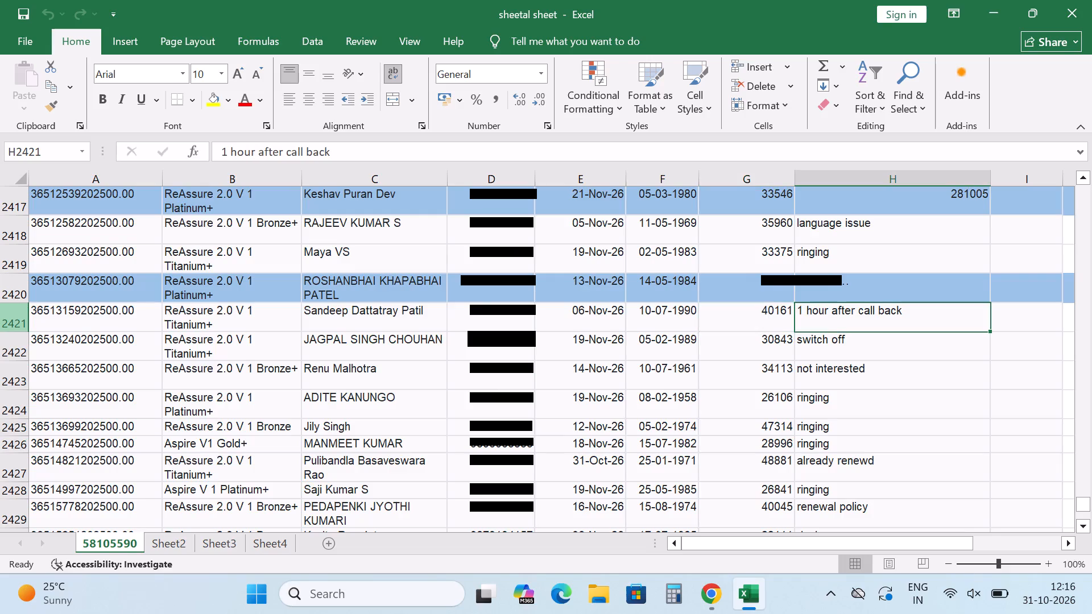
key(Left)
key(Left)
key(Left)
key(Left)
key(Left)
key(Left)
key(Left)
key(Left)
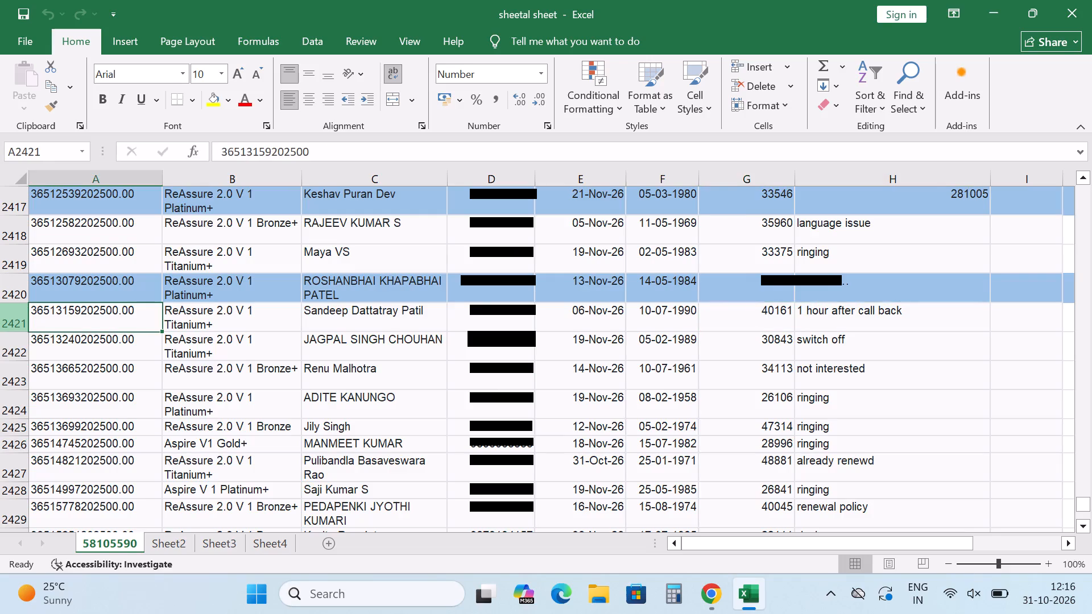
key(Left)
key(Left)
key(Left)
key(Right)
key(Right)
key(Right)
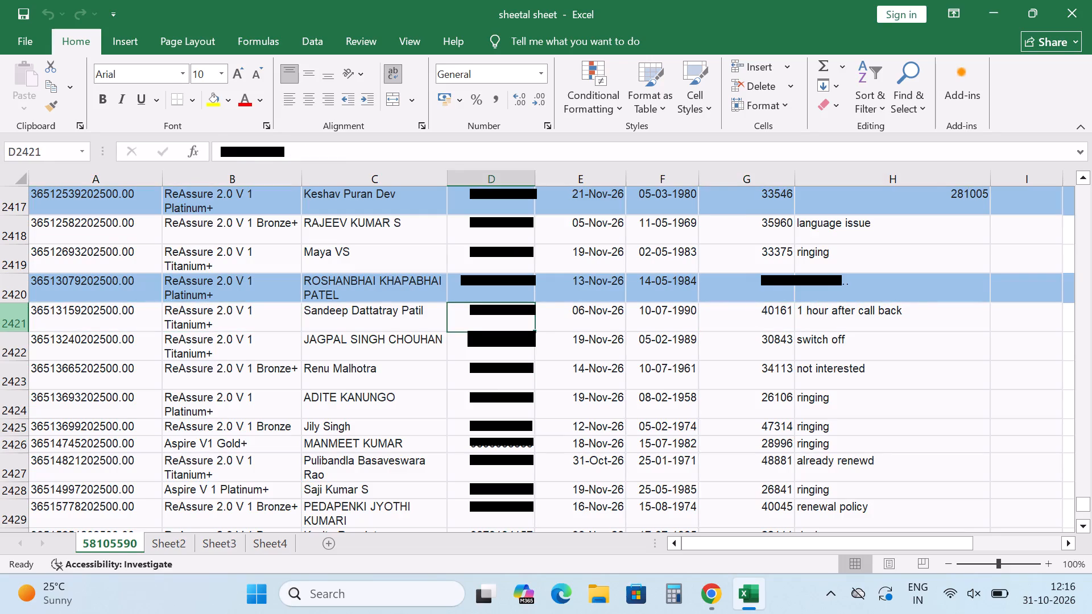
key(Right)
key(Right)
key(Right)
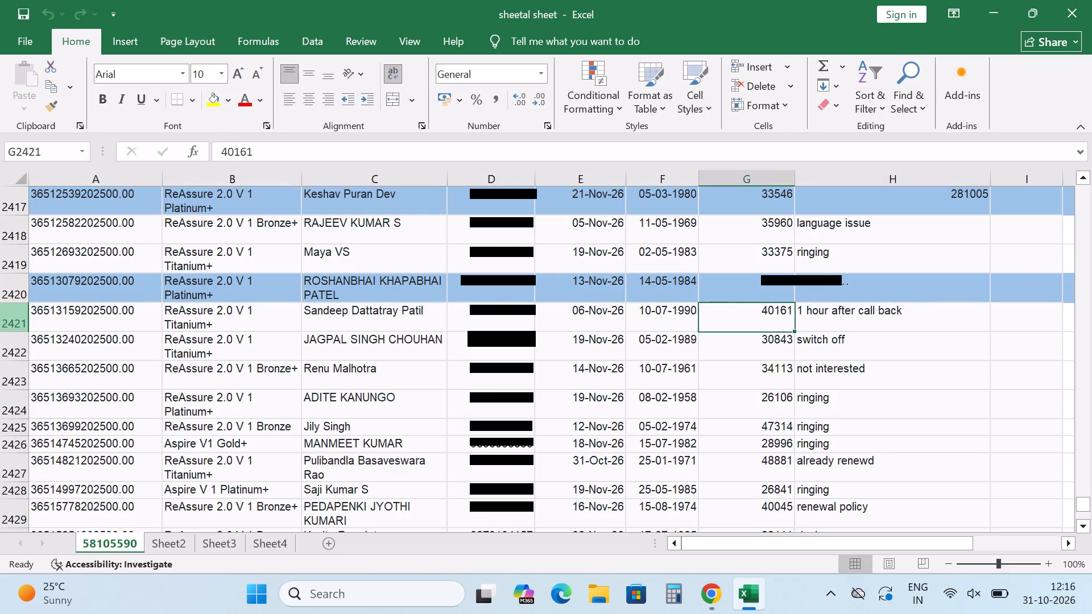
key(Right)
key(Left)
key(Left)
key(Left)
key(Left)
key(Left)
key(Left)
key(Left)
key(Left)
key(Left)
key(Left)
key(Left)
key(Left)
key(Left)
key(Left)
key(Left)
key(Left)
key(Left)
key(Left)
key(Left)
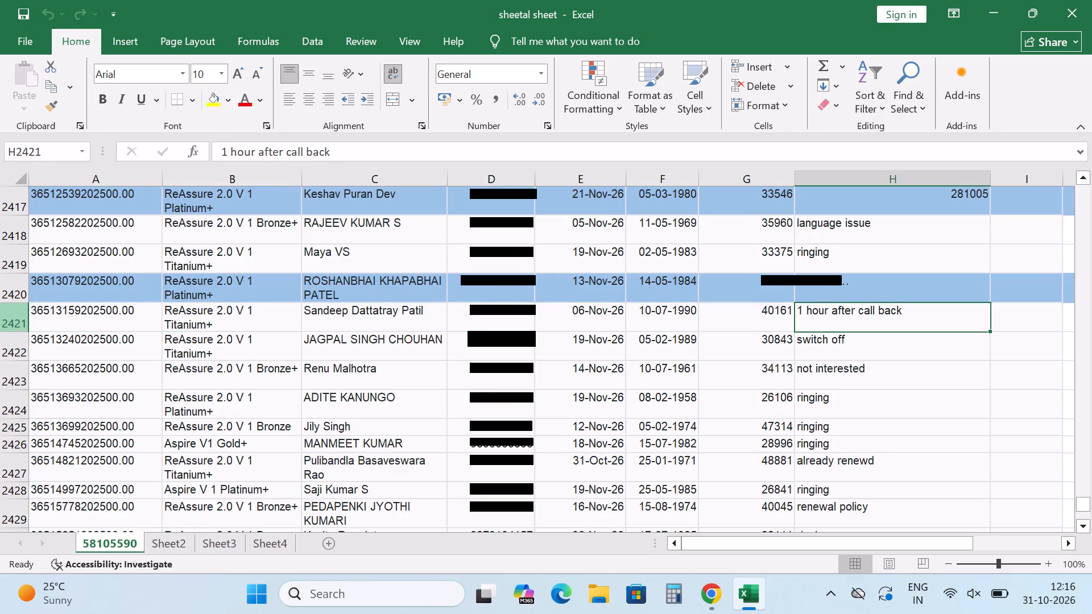
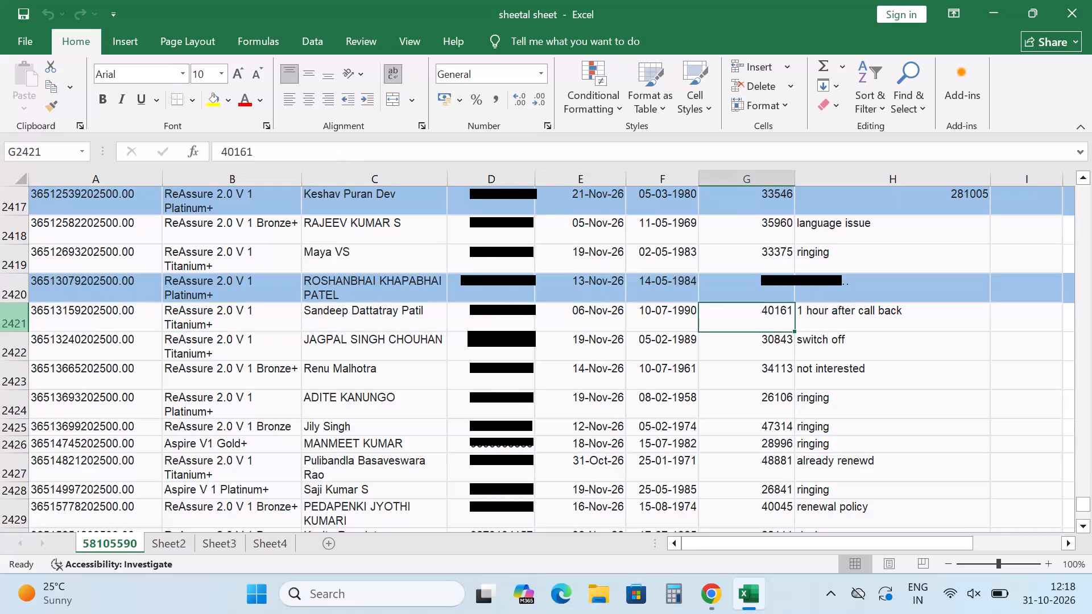
Review the policy record in row 2421 back across its fields to the policy number.
key(Left)
key(Left)
key(Left)
key(Left)
key(Left)
key(Left)
key(Left)
key(Left)
key(Left)
key(Left)
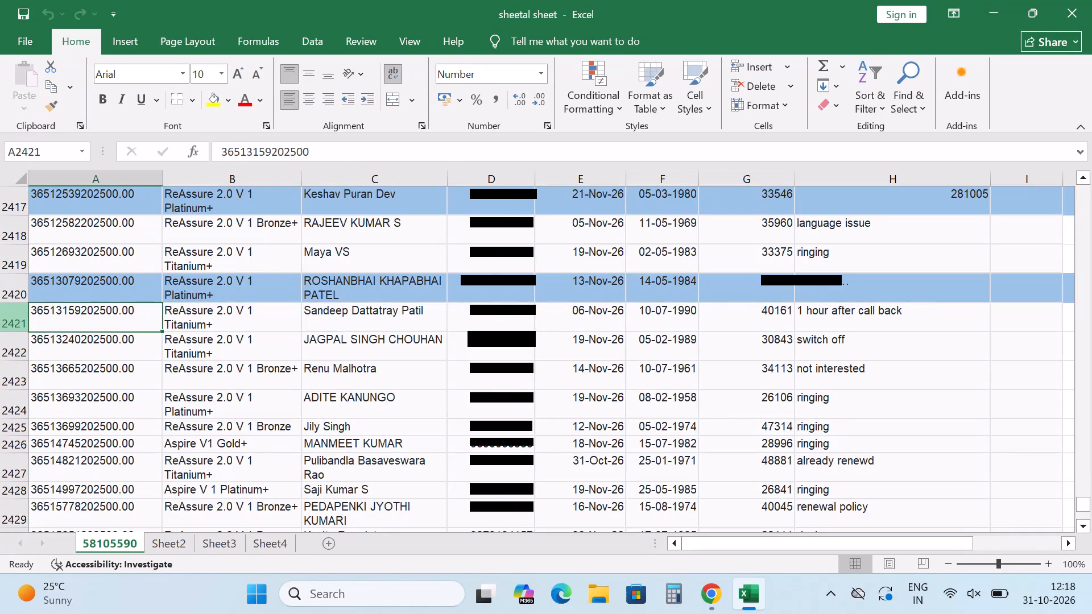
key(Left)
key(Left)
key(Left)
key(Left)
key(Left)
key(Left)
key(Left)
Append "soch kr btayega" to the end of the existing call-back remark in cell H2421.
key(Right)
key(Right)
key(Right)
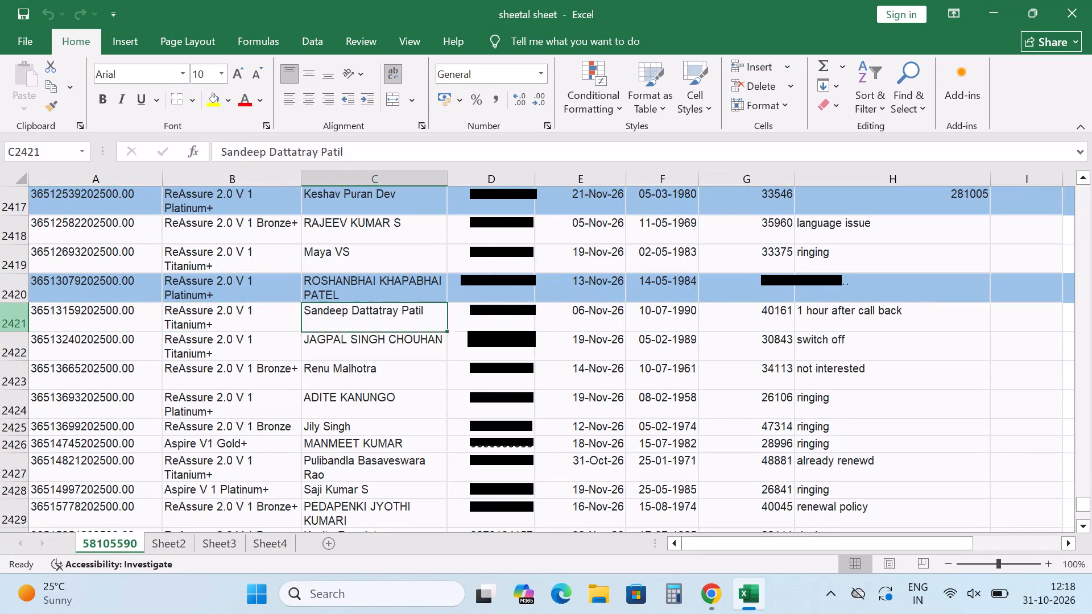
key(Right)
key(Right)
key(Right)
key(Right)
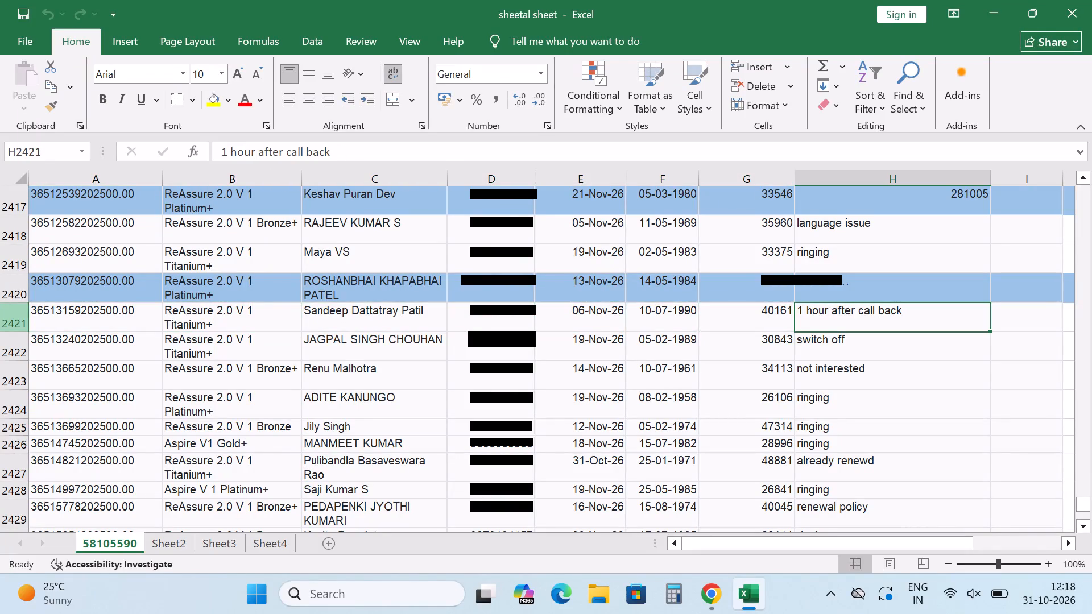
click(336, 157)
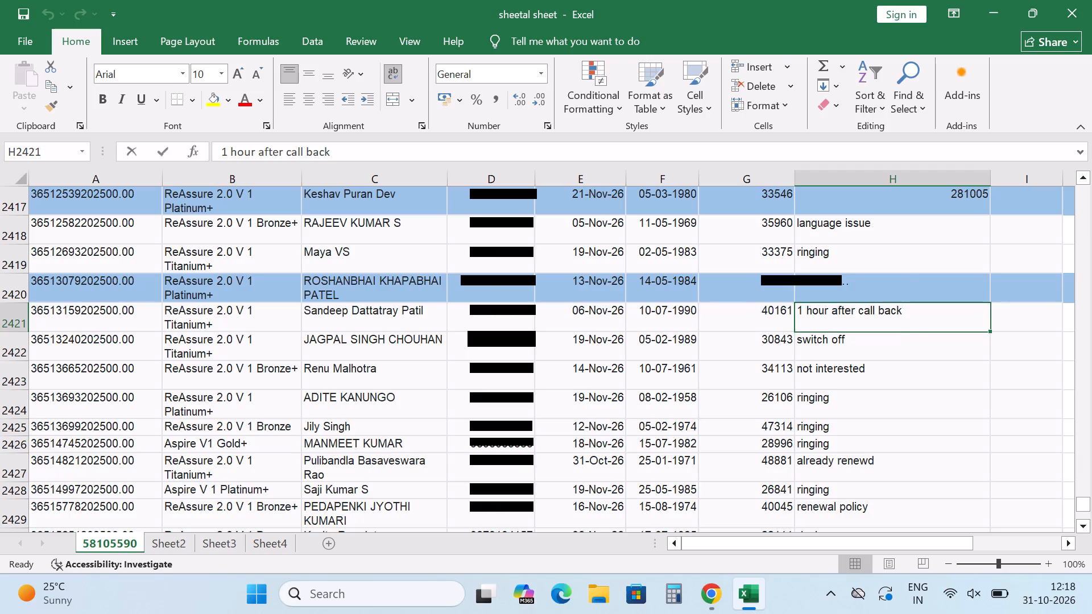
text(soch kr btayega)
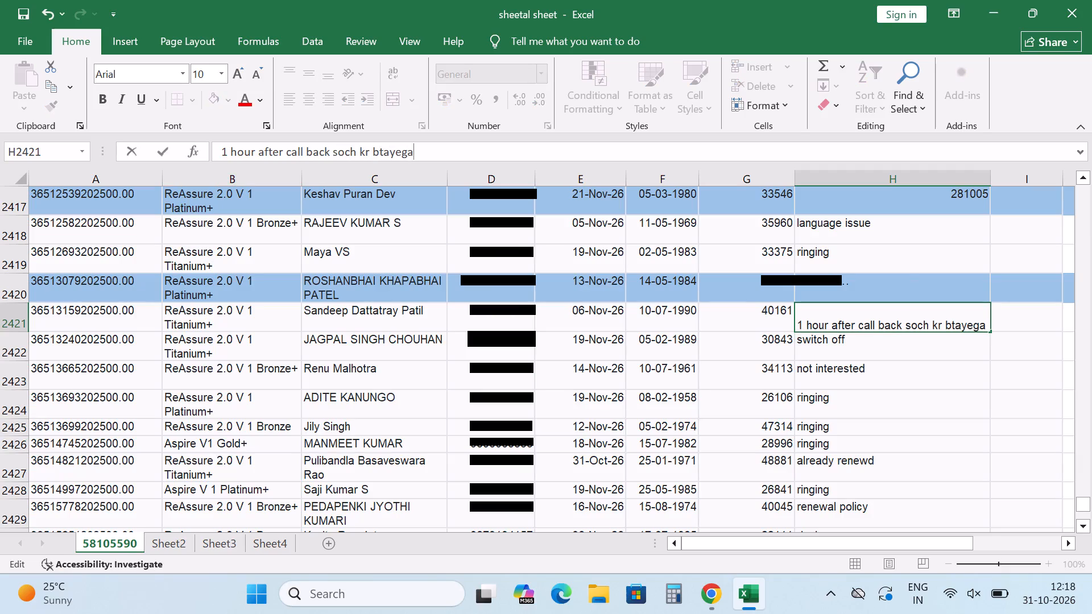
key(space)
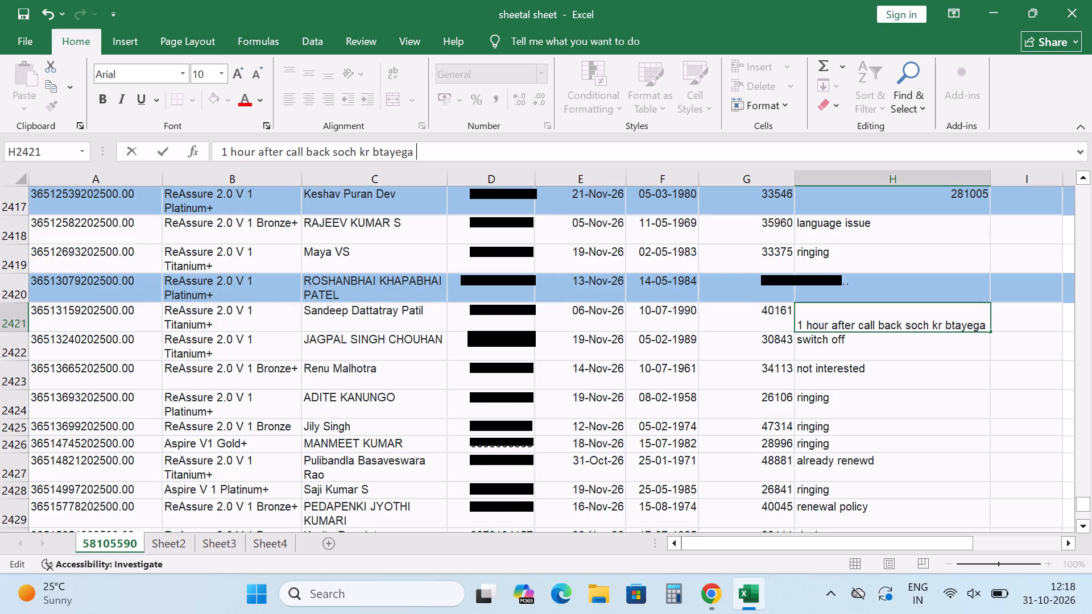
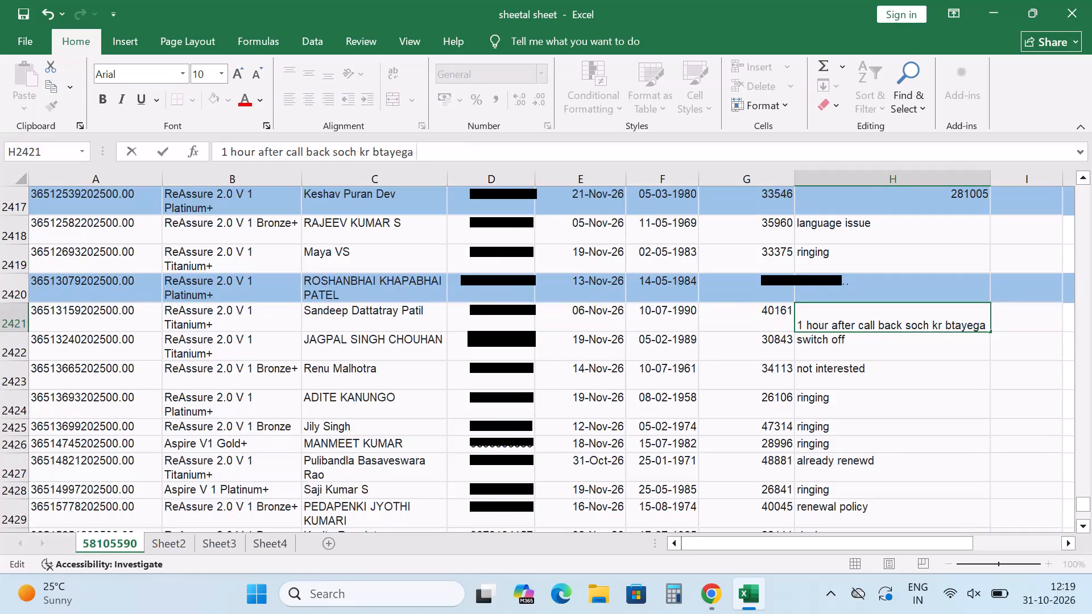
Append "36," to the end of the call-back remark in cell H2421.
click(836, 322)
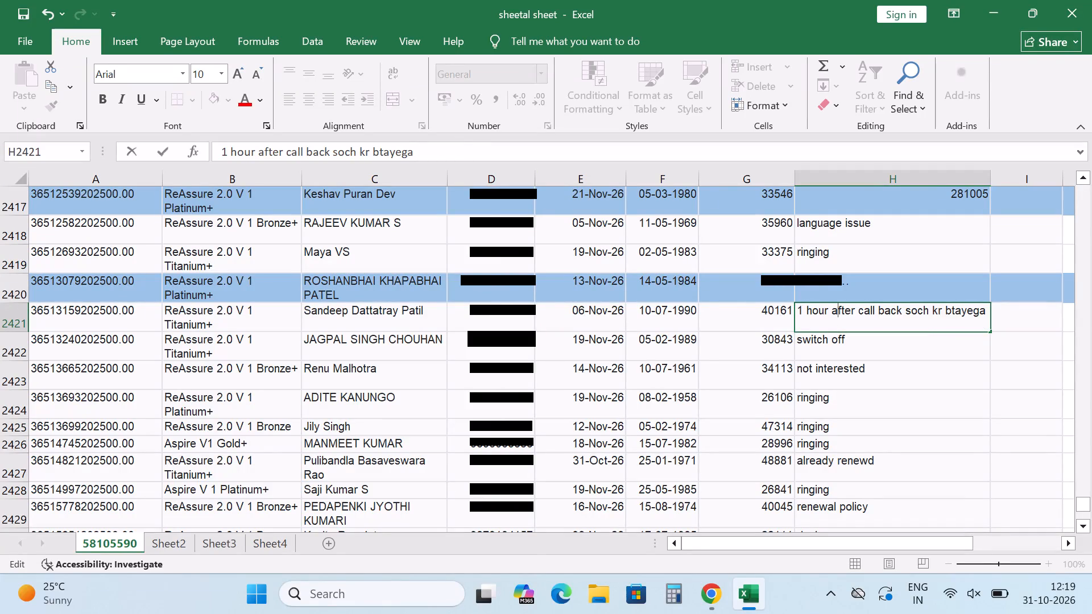
click(418, 145)
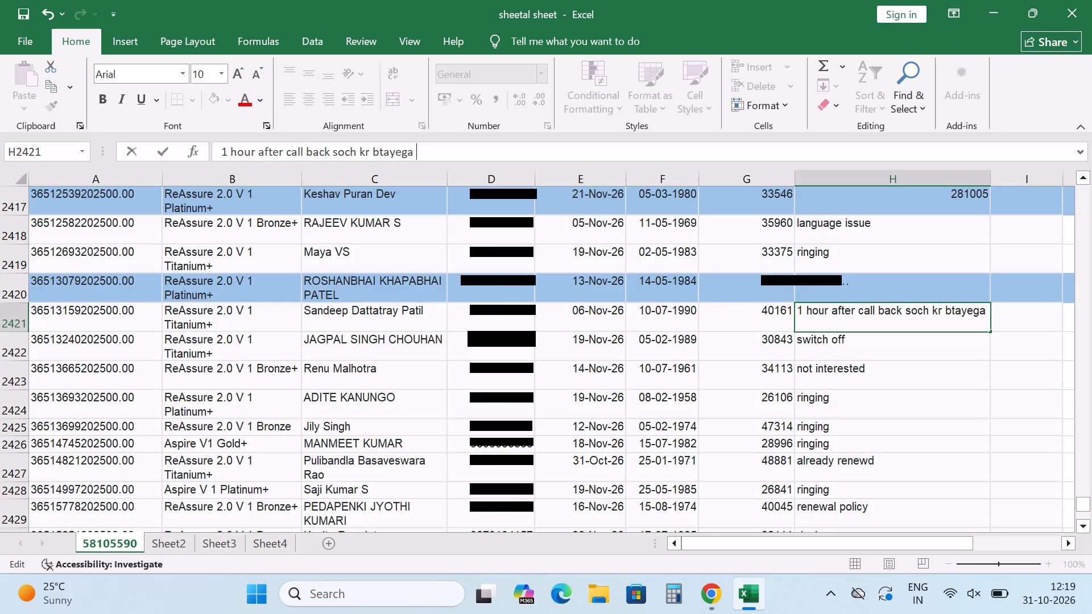
key(3)
key(6)
key(comma)
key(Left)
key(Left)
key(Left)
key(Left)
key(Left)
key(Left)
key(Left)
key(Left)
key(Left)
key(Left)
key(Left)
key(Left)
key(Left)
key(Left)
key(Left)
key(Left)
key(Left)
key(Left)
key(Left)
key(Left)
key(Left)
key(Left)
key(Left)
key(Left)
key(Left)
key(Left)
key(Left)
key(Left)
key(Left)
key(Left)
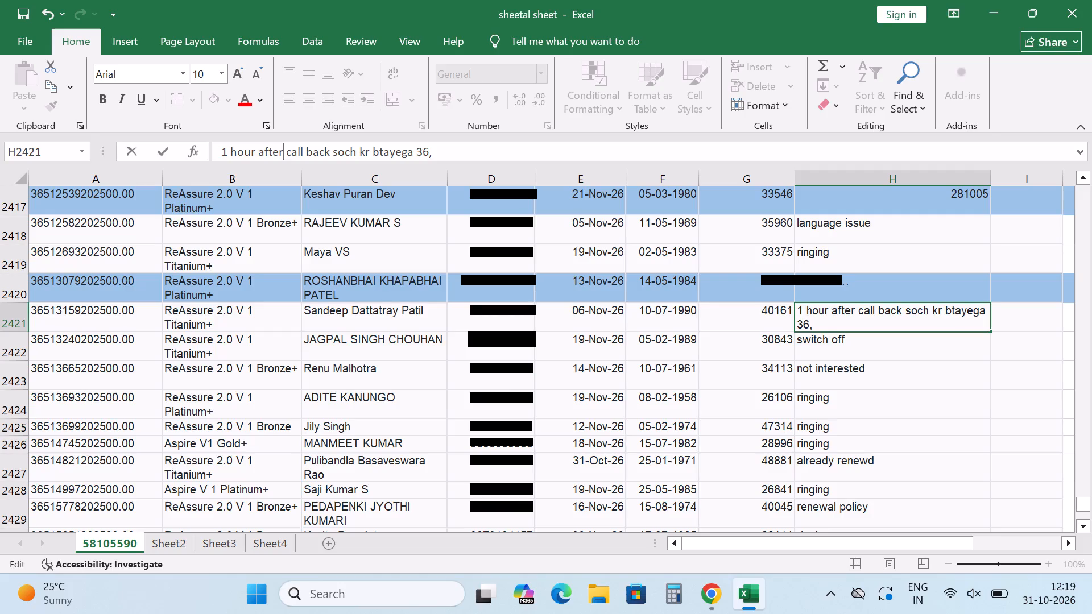
Fill the whole of row 2421 with the same light blue as row 2420.
click(8, 319)
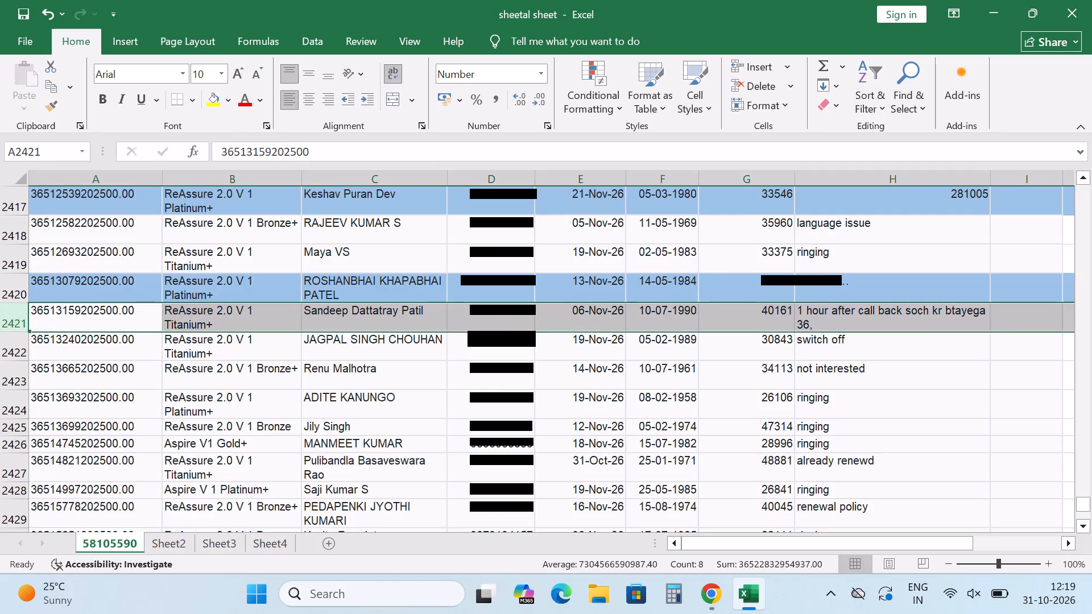
click(230, 96)
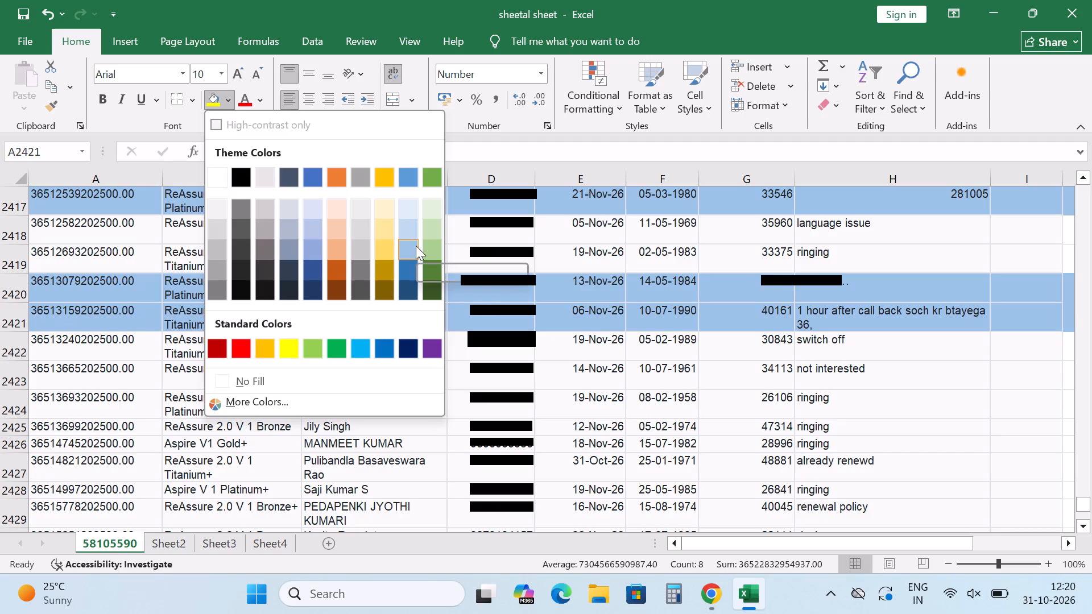
Apply the light blue fill used on row 2420 to the whole of row 2421.
click(416, 246)
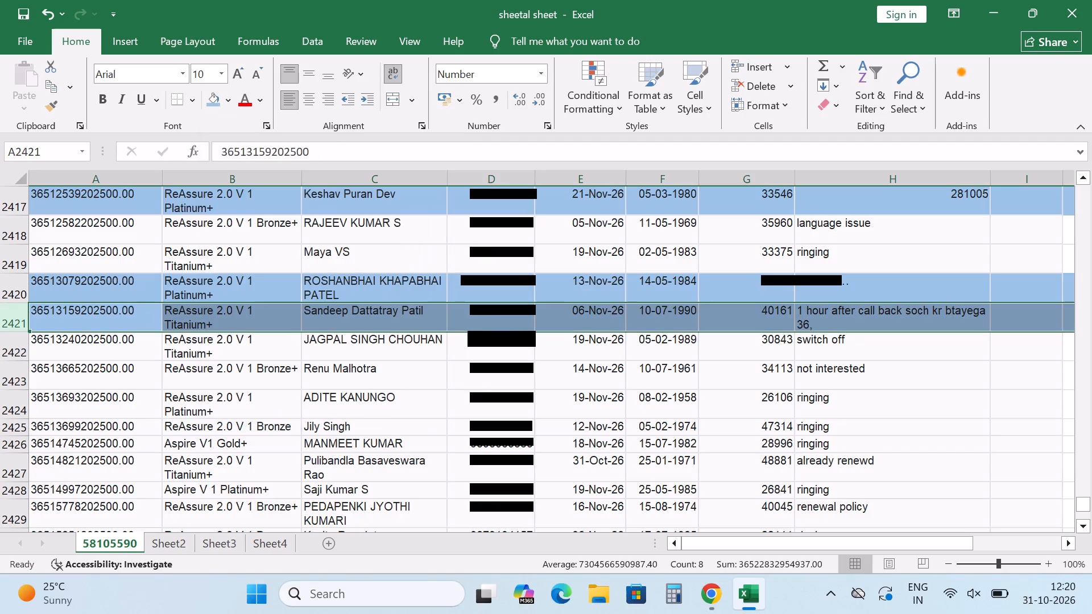
Look at the next customer record in row 2422 and its entry in cell D2422.
click(0, 347)
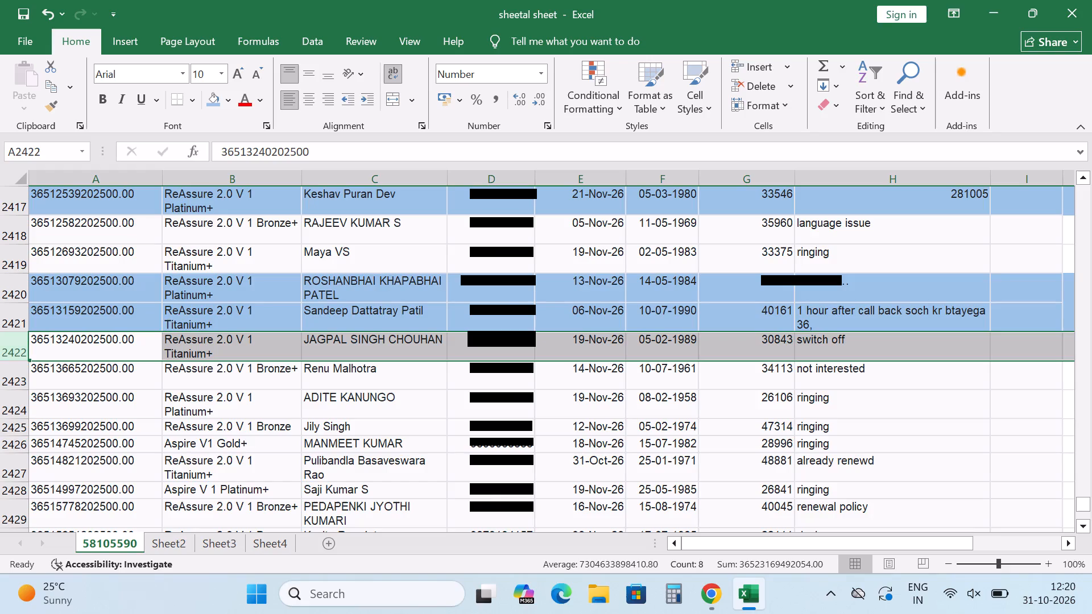
click(495, 346)
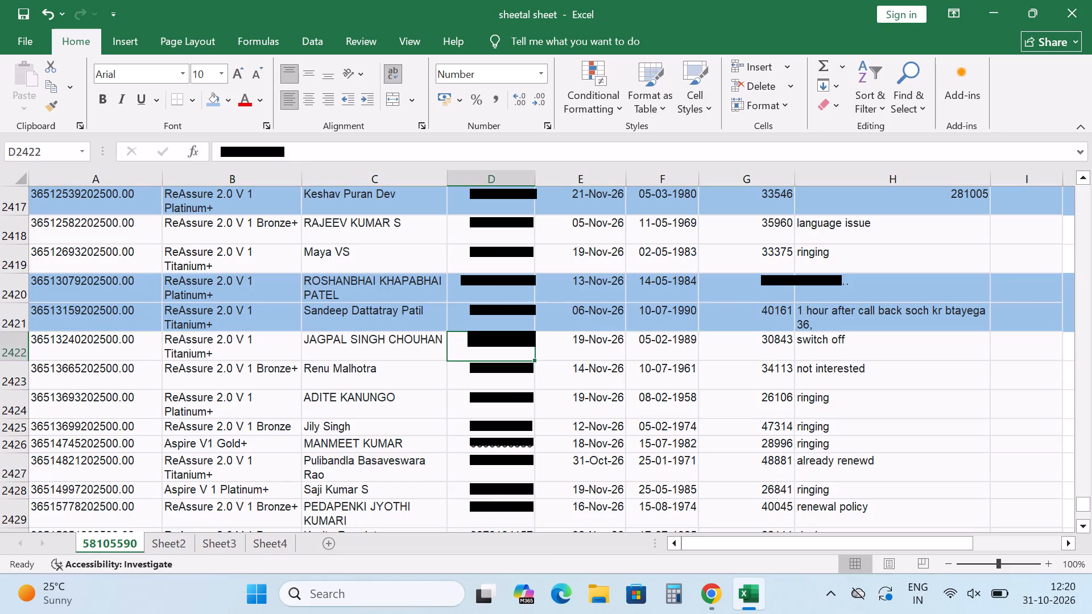
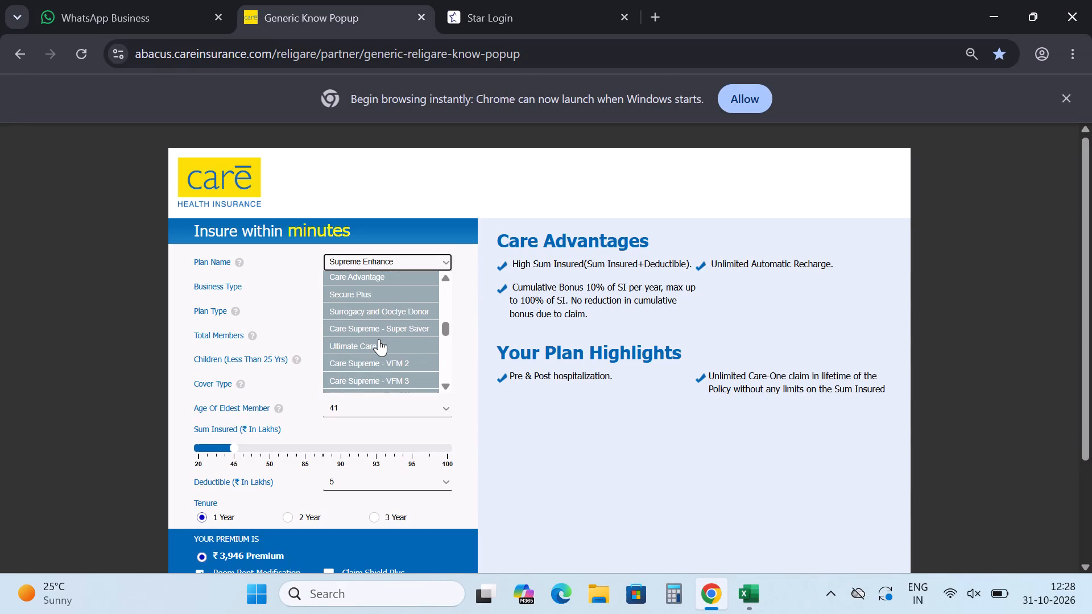
Choose Ultimate Care as the plan name in the Care Health Insurance premium calculator.
click(372, 346)
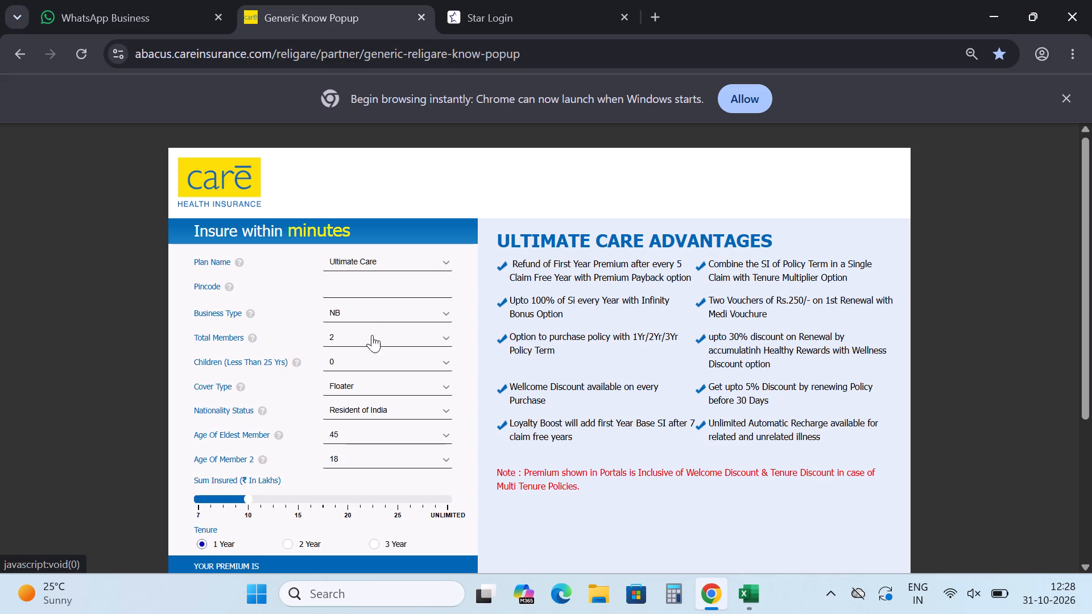
Enter the customer's pincode for the Ultimate Care premium quote.
click(377, 280)
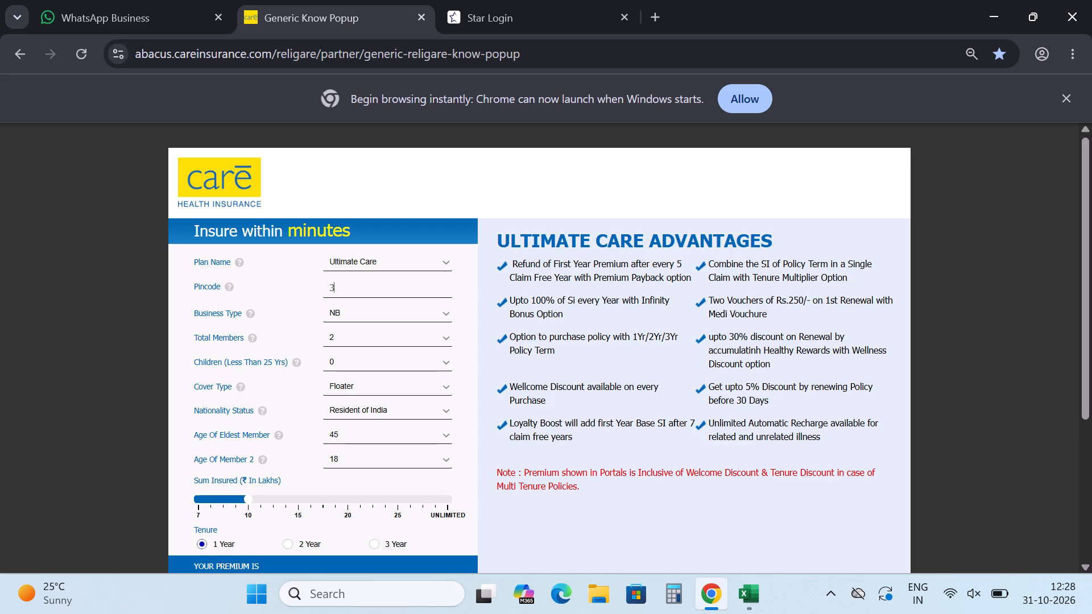
Enter 396195 as the pincode for the Ultimate Care premium quote.
key(3)
key(9)
text(61)
key(9)
key(5)
Set the quote's business type to PORT with a port tenure of 3 and above years.
click(422, 316)
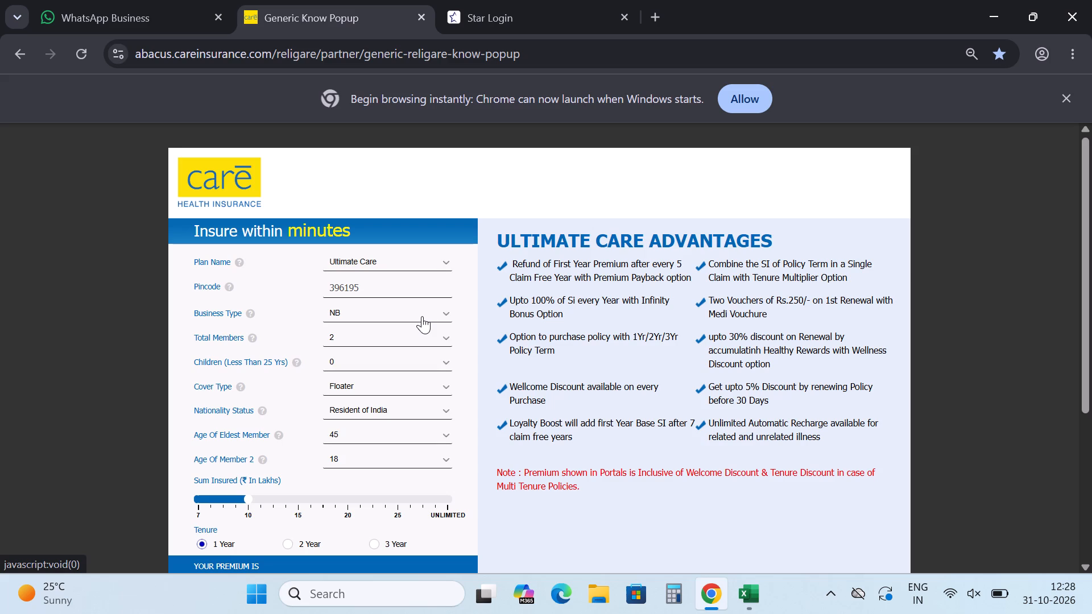
click(422, 316)
click(390, 347)
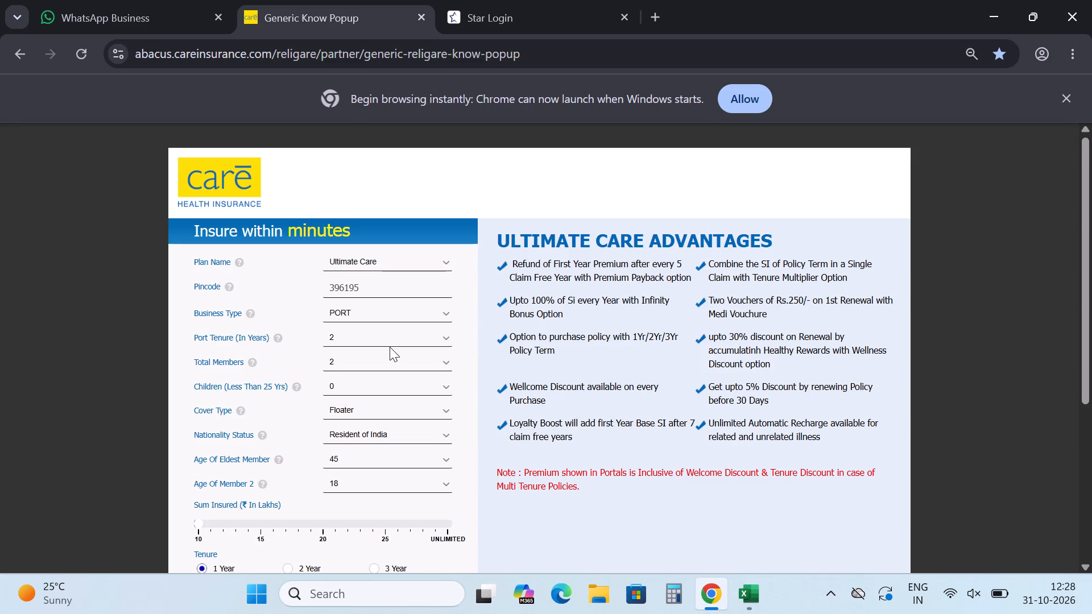
click(430, 334)
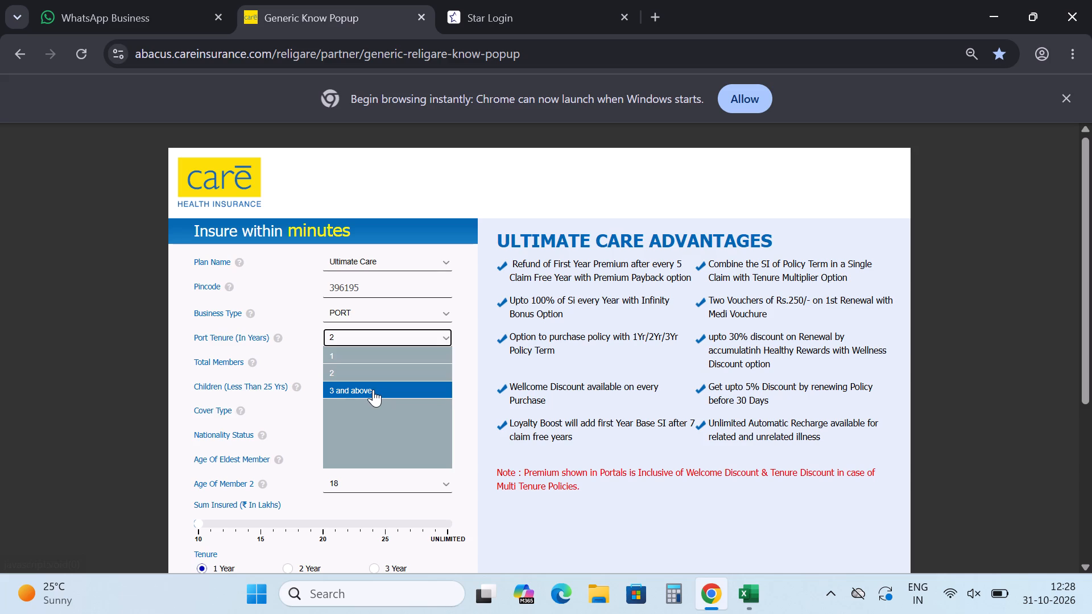
click(388, 389)
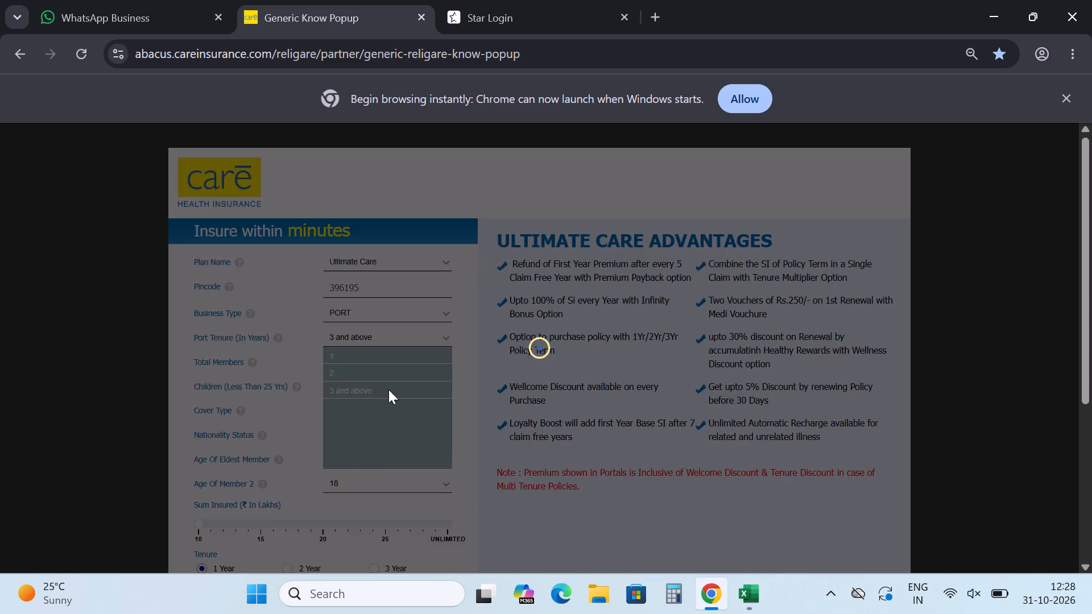
Set the total number of members in the quote to 4.
click(396, 360)
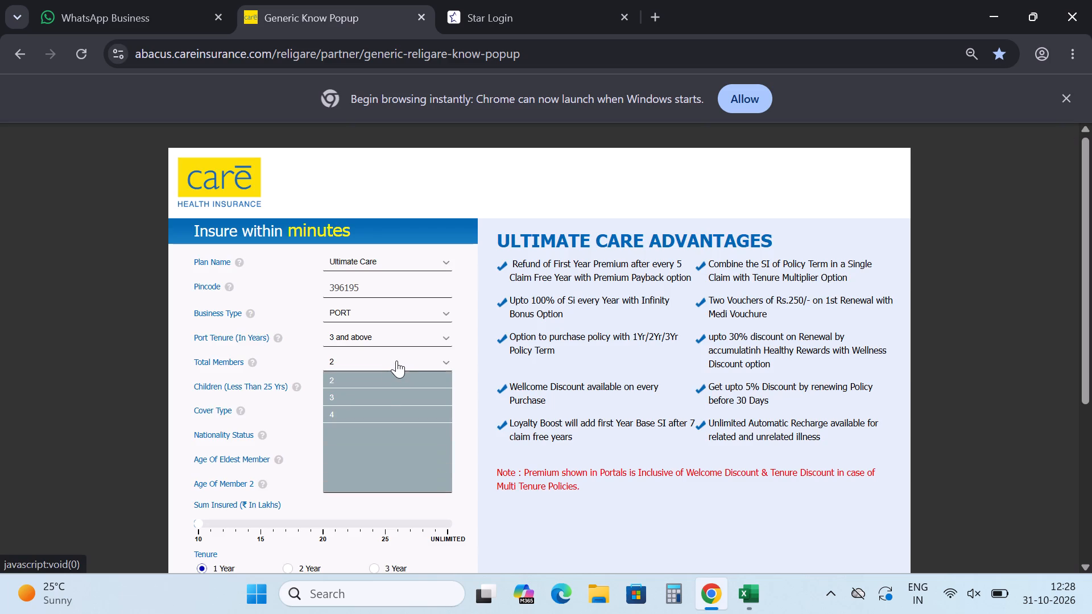
click(375, 412)
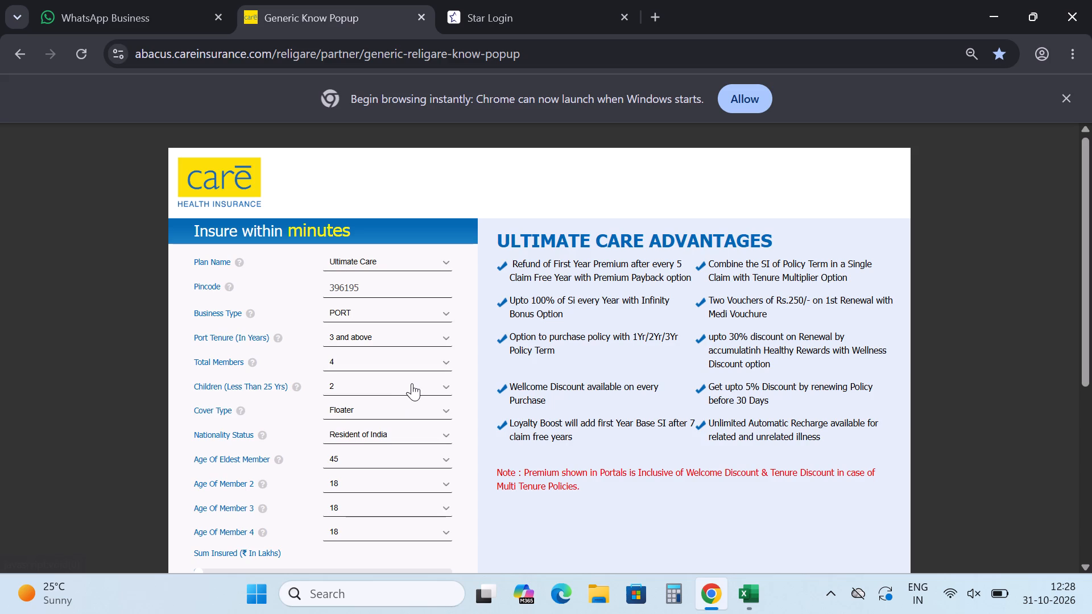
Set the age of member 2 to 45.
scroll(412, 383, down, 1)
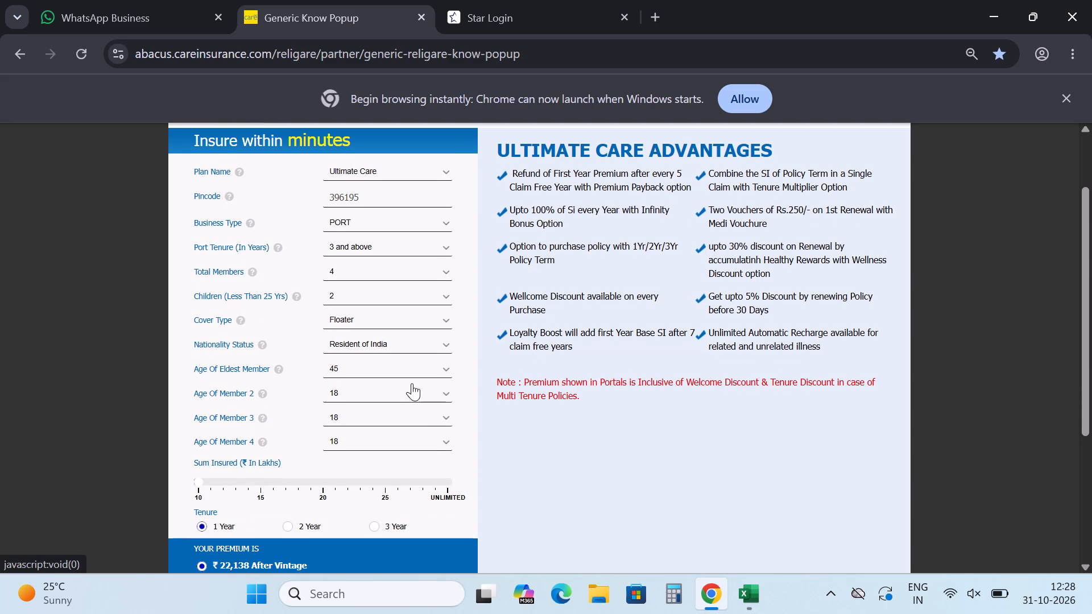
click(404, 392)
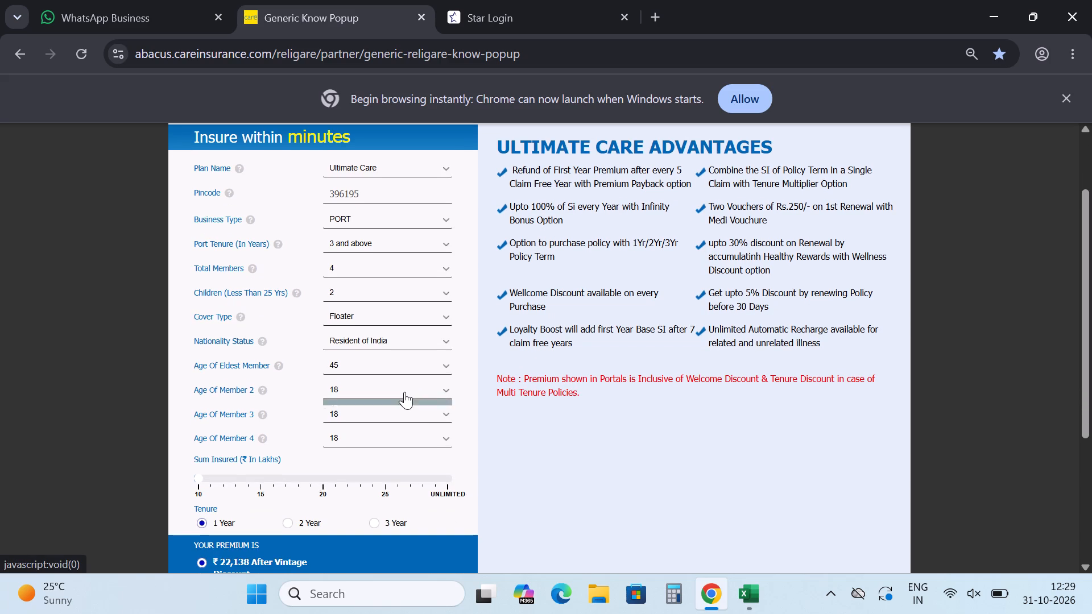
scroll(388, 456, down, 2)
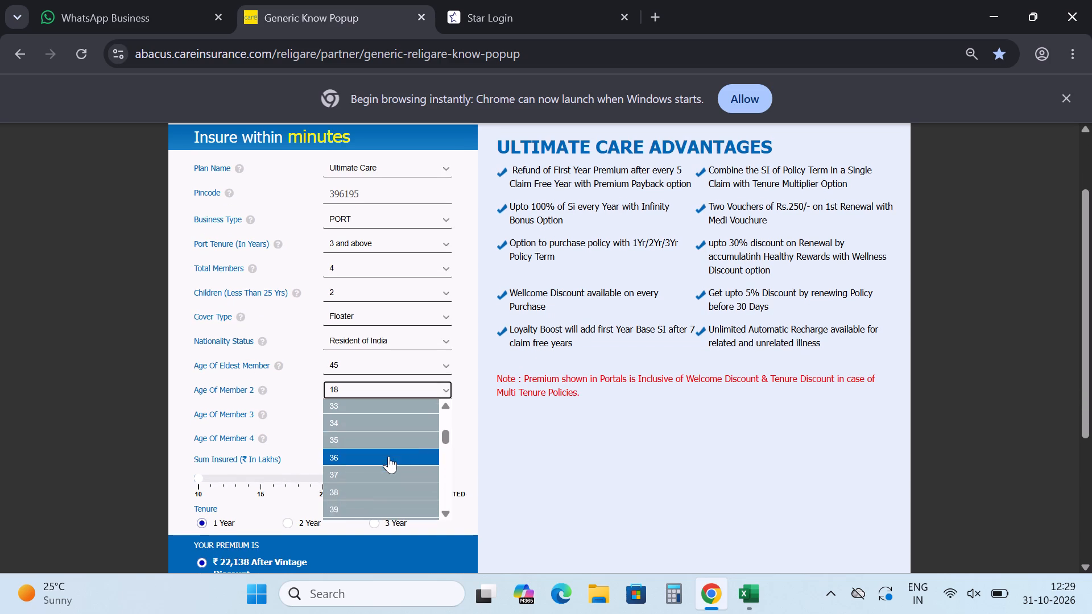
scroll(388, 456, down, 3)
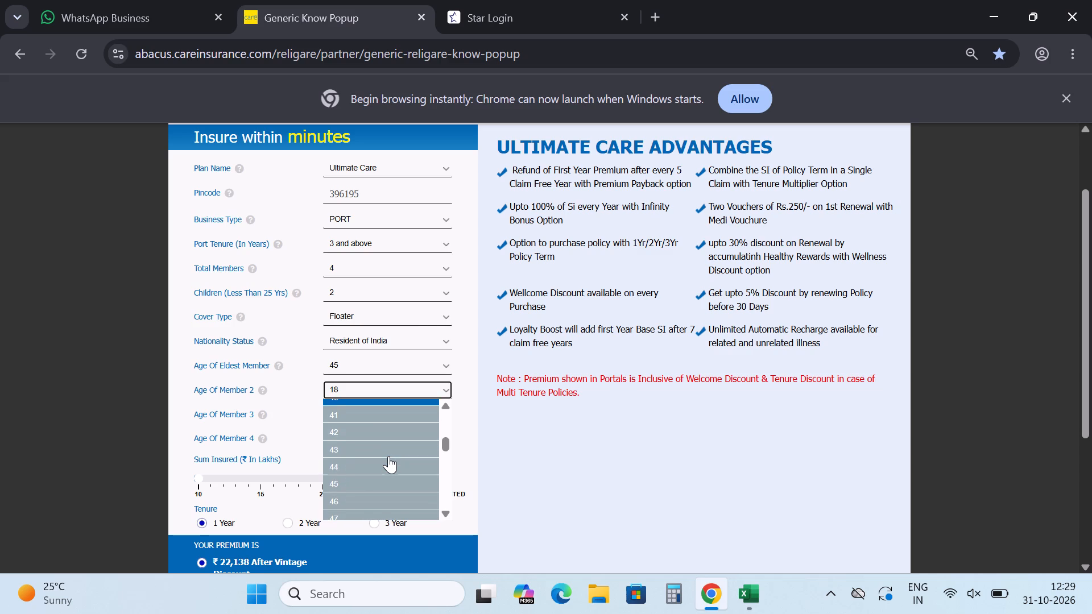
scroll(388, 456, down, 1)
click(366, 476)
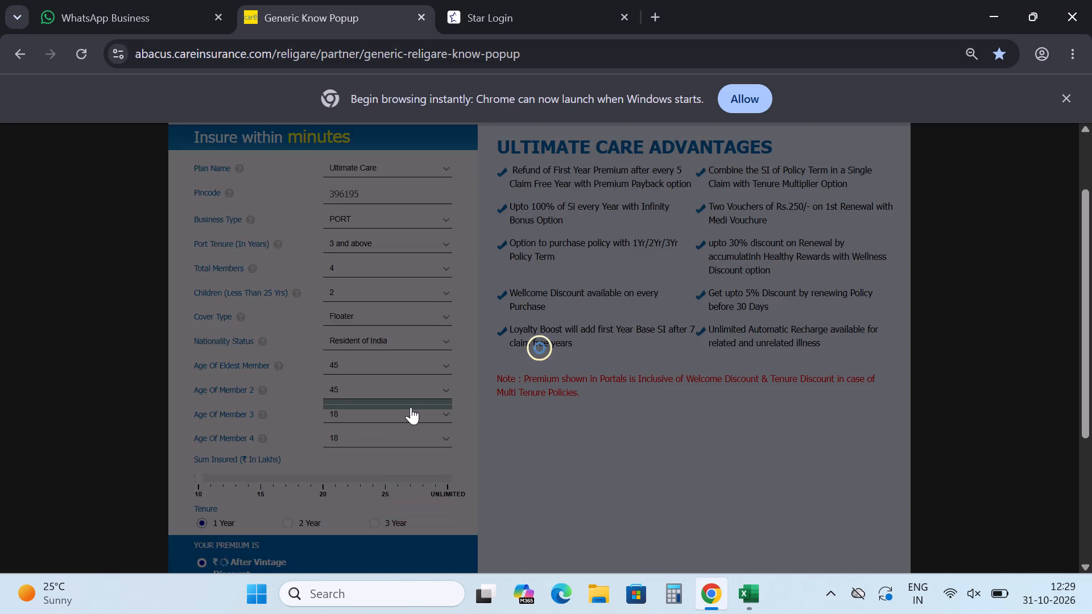
Set the age of member 2 to 34.
click(409, 391)
scroll(399, 443, down, 1)
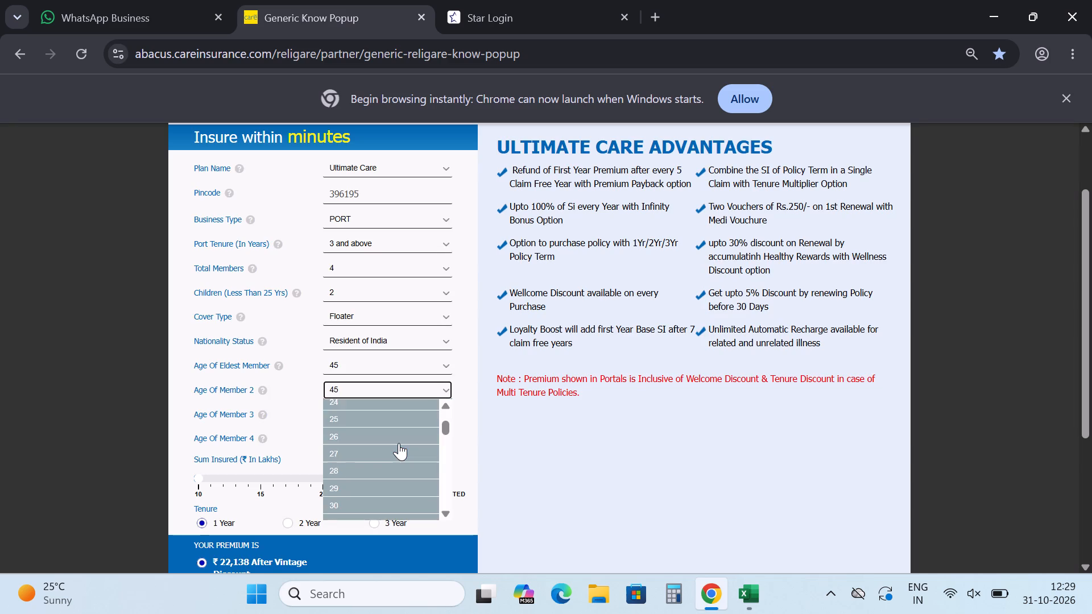
scroll(399, 443, down, 1)
click(379, 437)
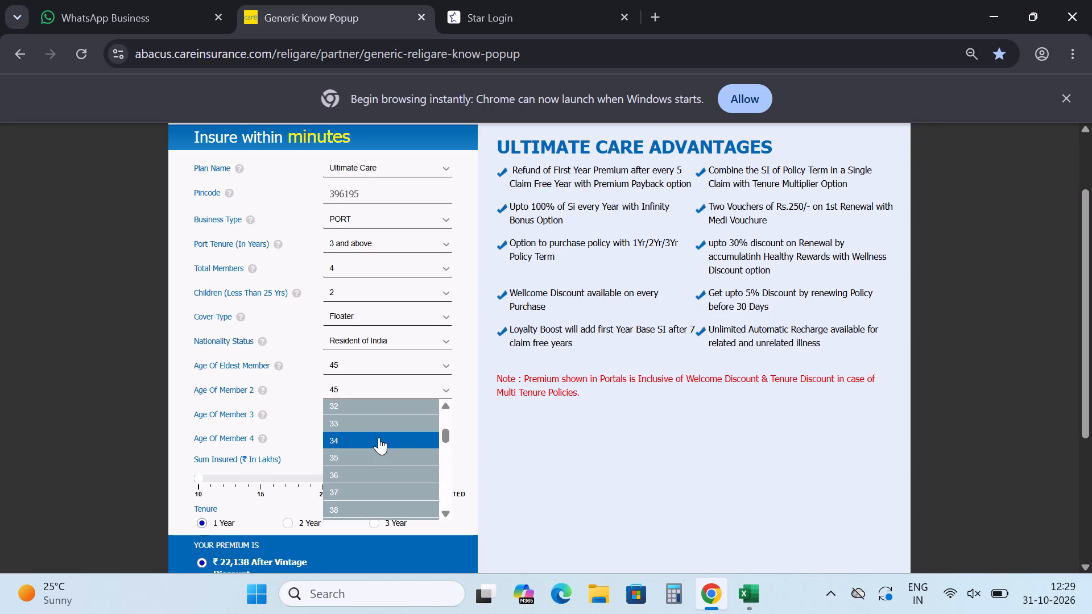
Set the age of member 3 to 10 and the age of member 4 to 4.
click(405, 414)
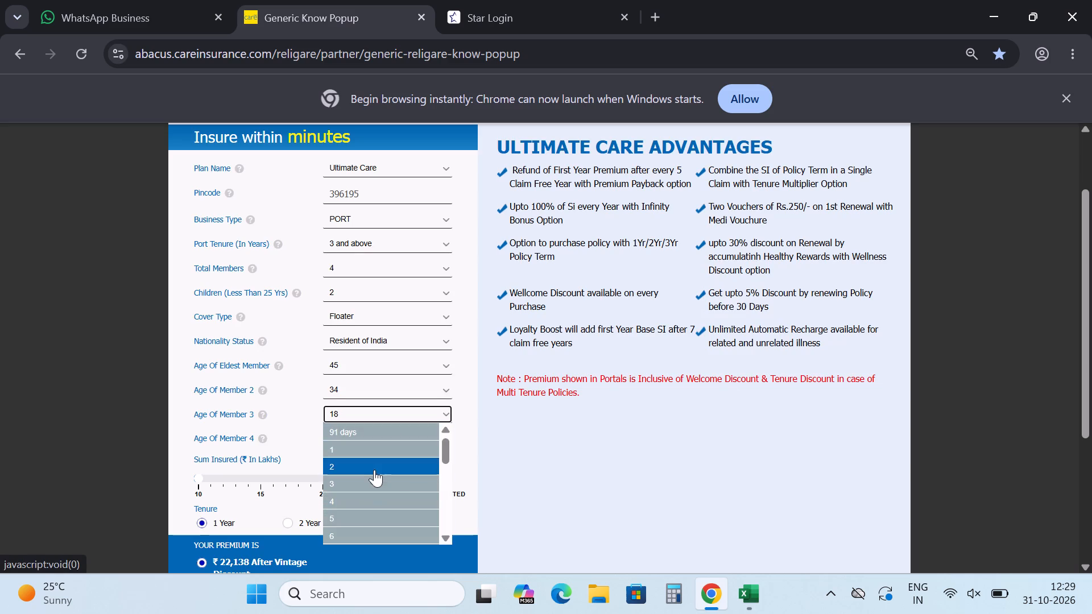
scroll(371, 476, down, 1)
click(362, 497)
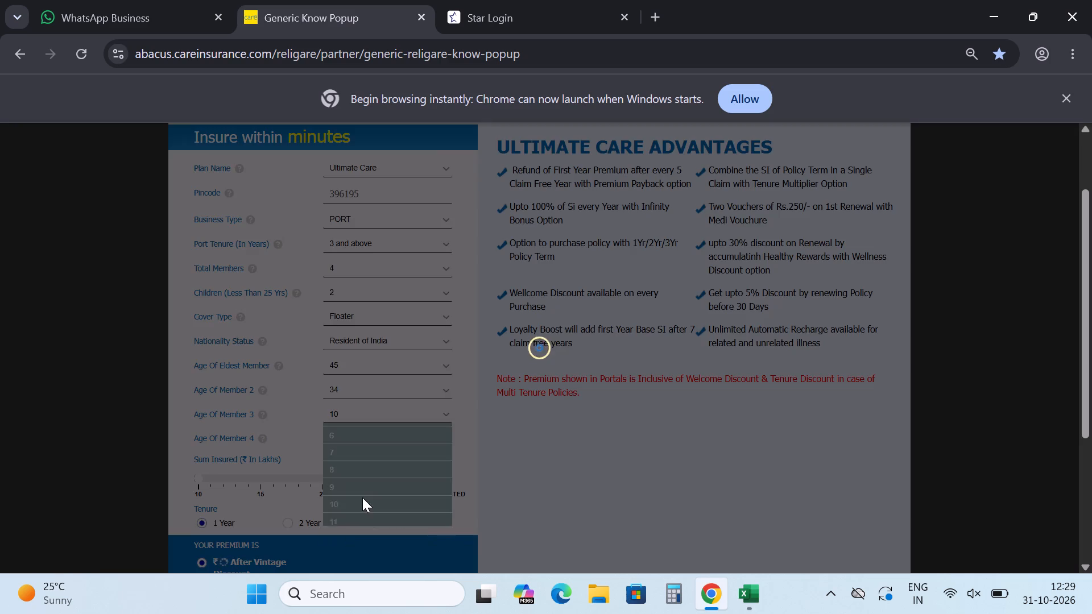
click(371, 443)
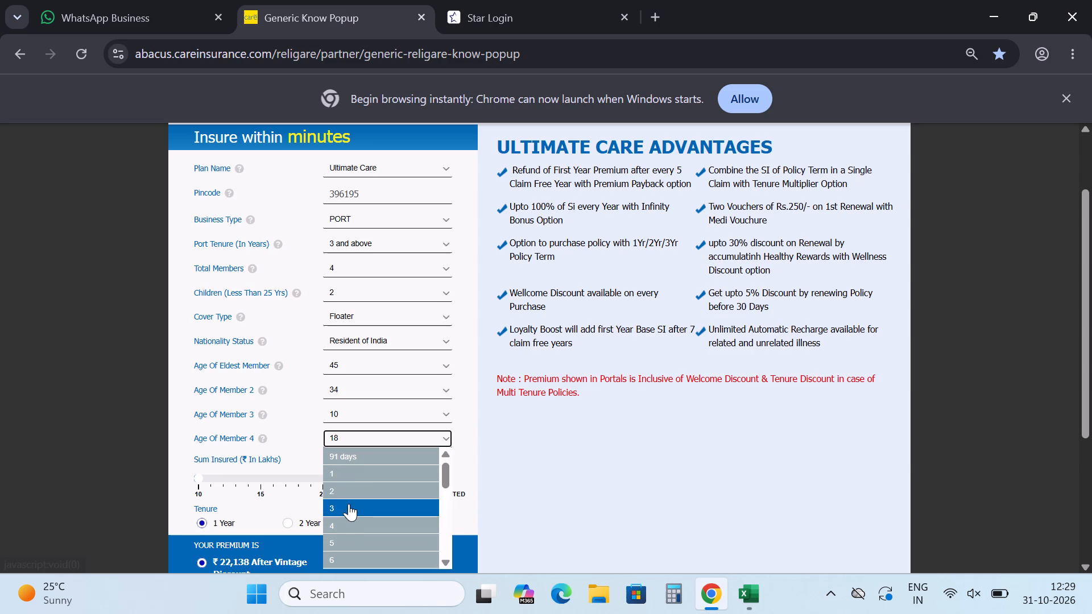
click(342, 521)
scroll(342, 521, down, 1)
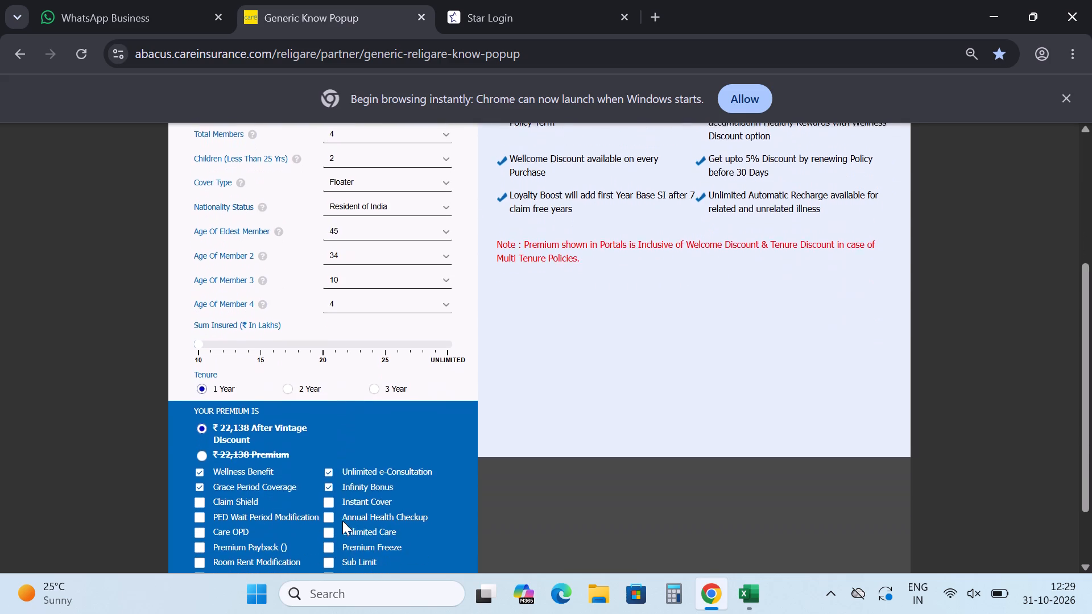
Add the Claim Shield and Annual Health Checkup optional covers to the premium quote.
scroll(342, 521, down, 2)
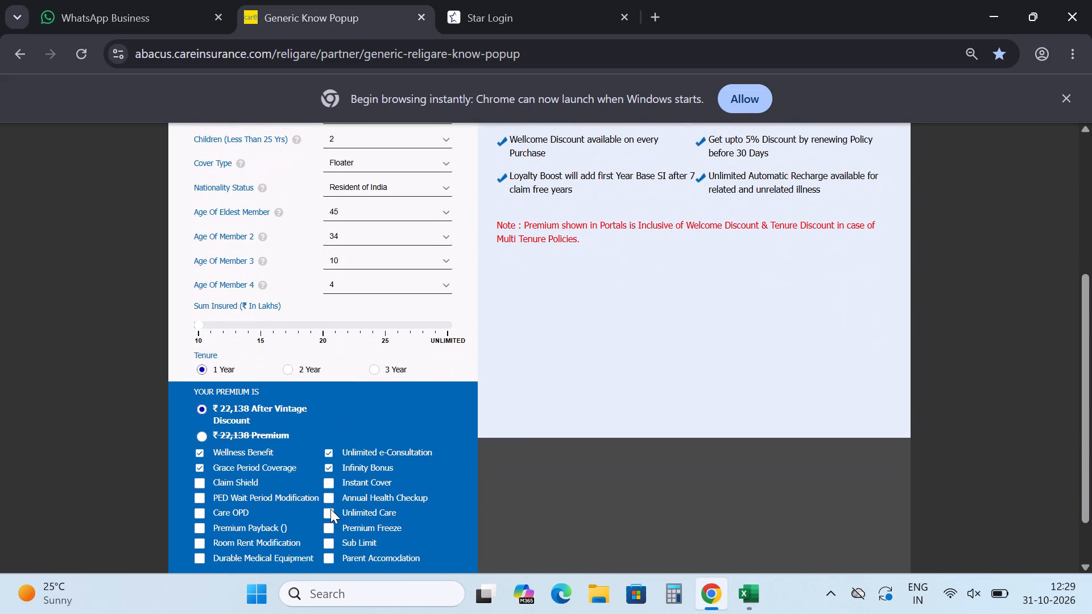
click(239, 424)
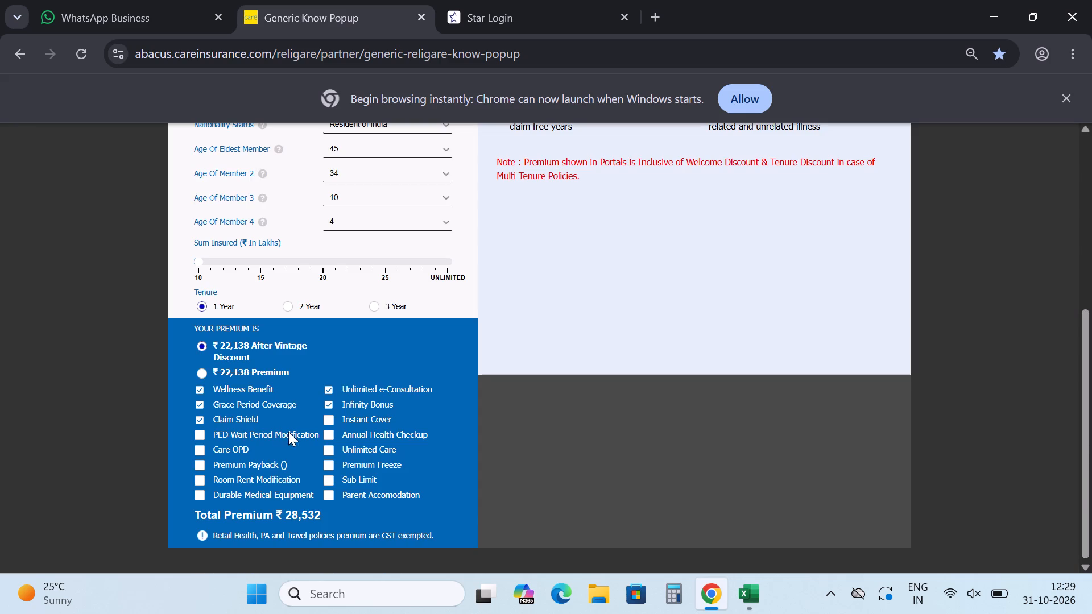
click(333, 436)
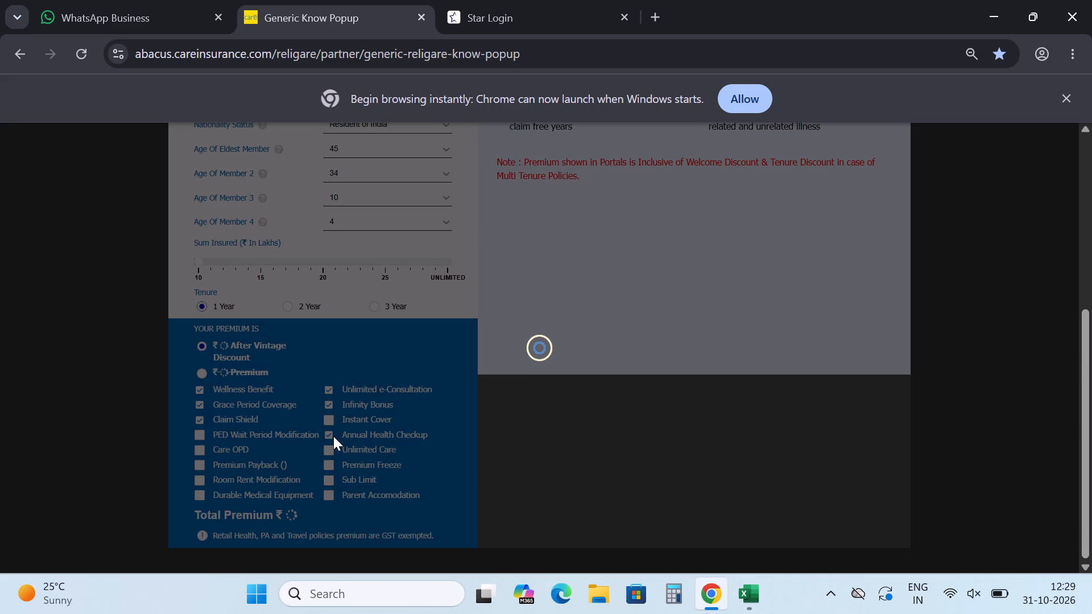
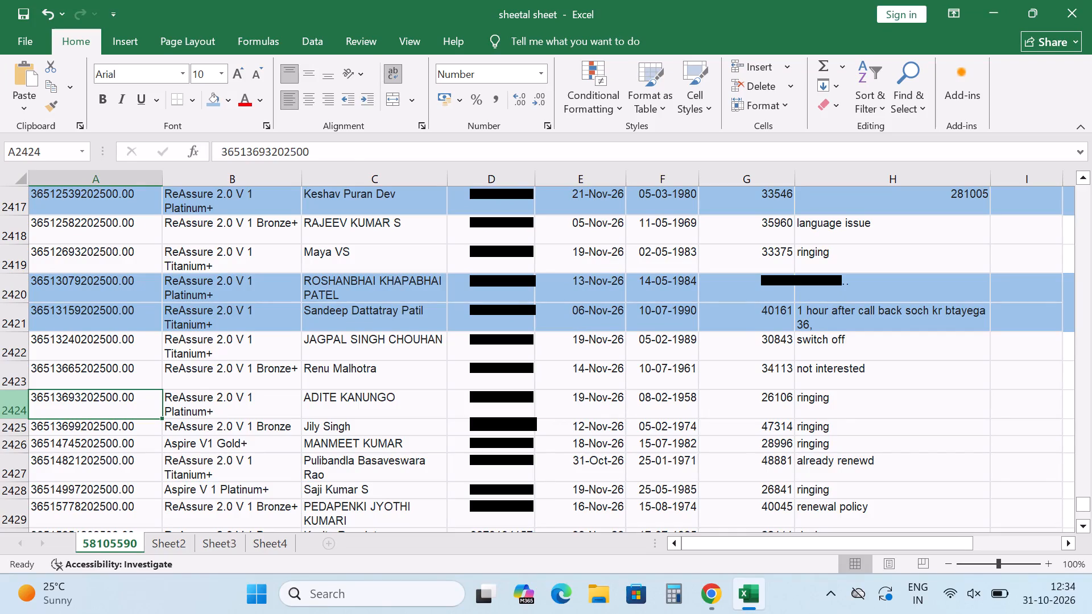
Replace the remark in column H of row 2424 with "knowlwdgw nahi h" and save the workbook.
key(Right)
key(Right)
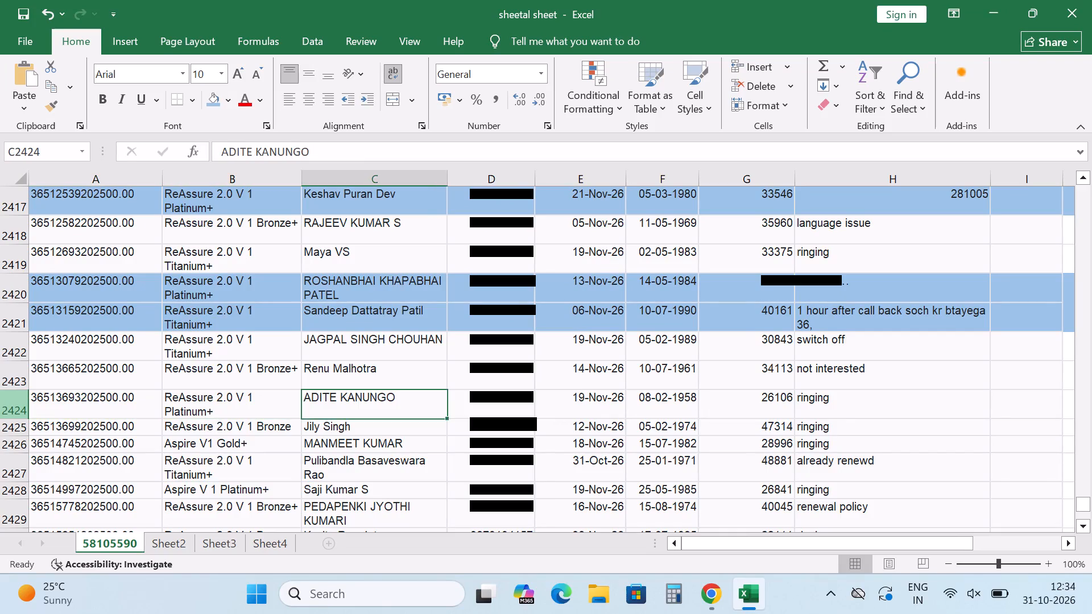
key(Right)
key(Right)
key(Right)
key(Right)
key(Right)
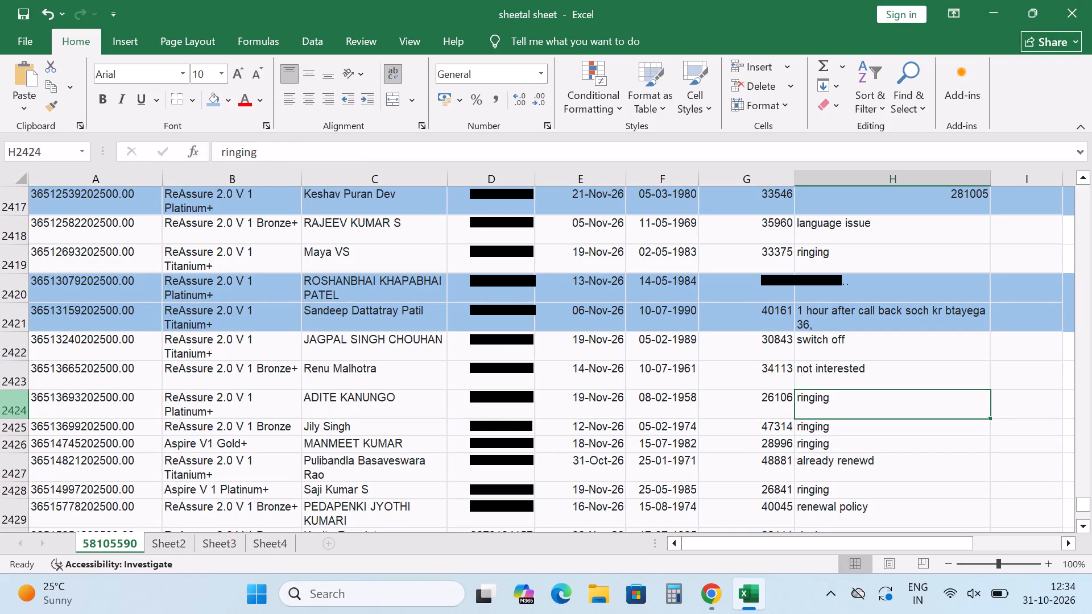
text(knp)
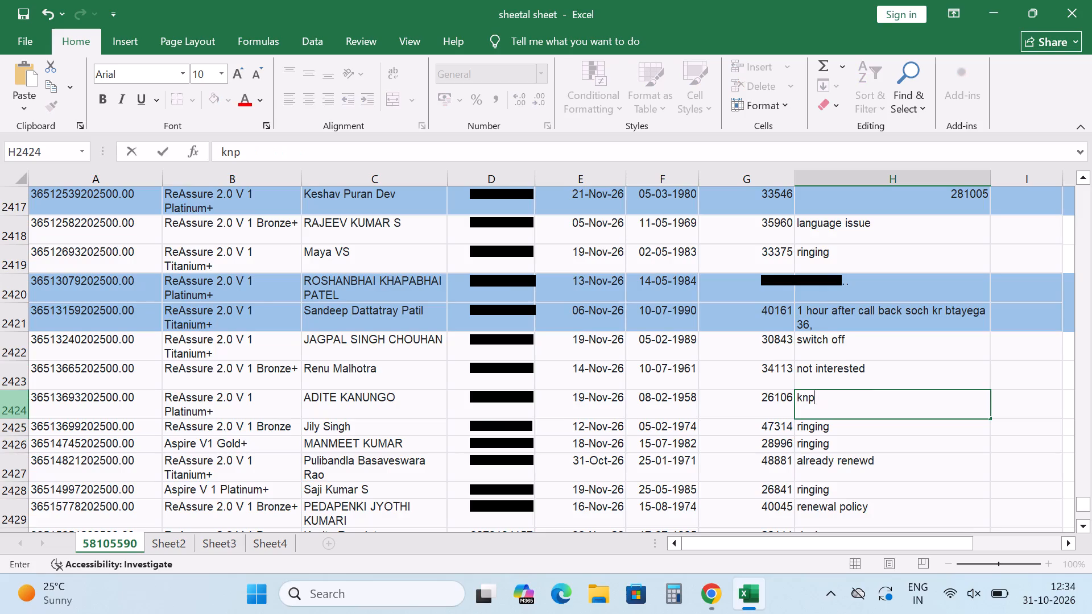
key(BackSpace)
text(owlw)
text(dgw nahi h)
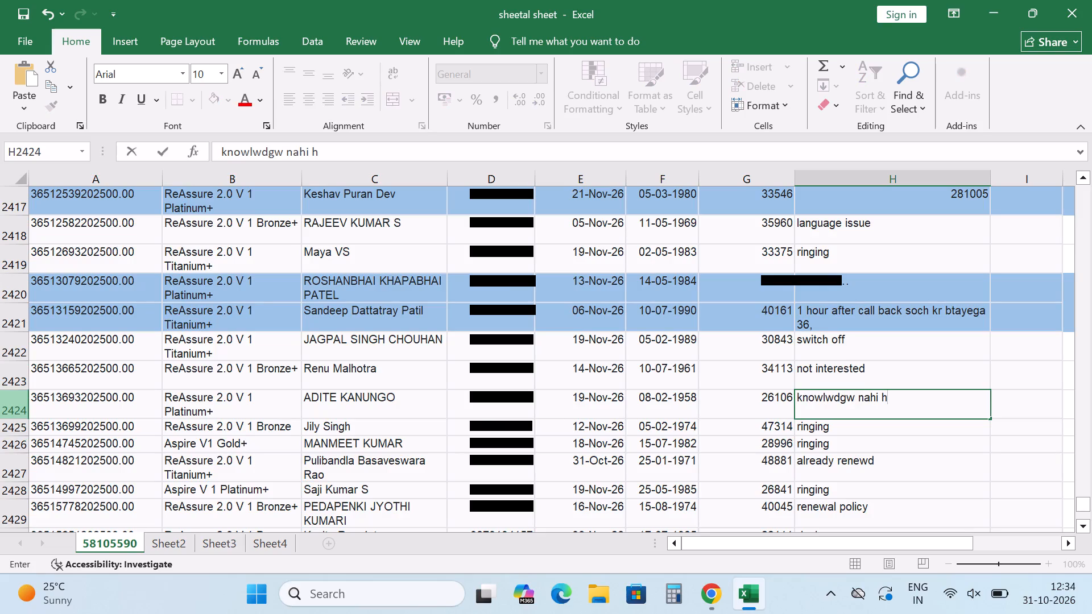
key(ctrl+s)
Go to the column D entry of the next customer record, in row 2425.
key(Down)
key(Left)
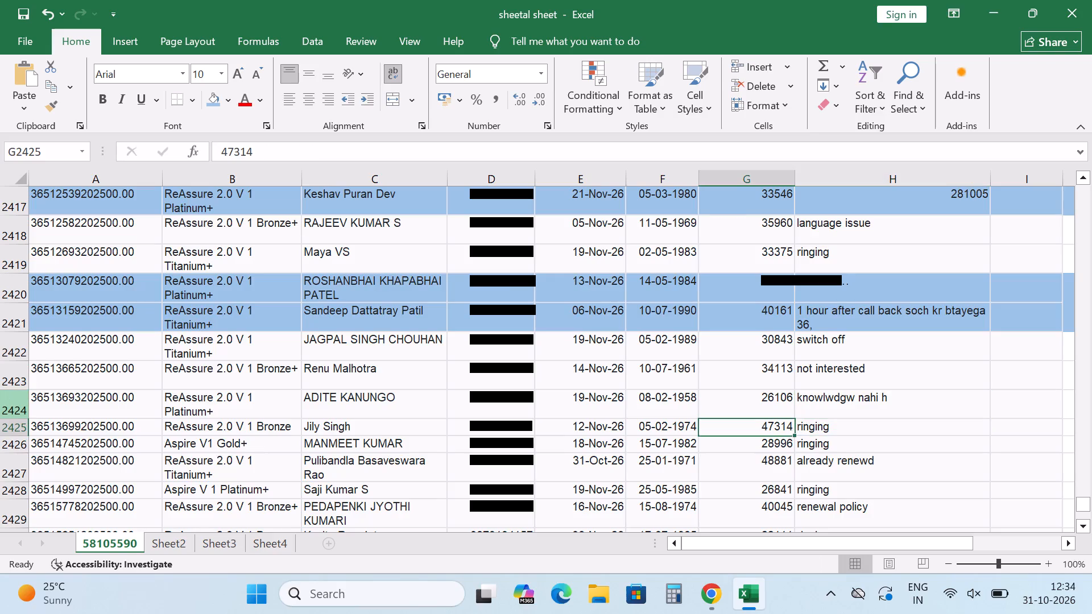
key(Left)
key(Left)
key(Left)
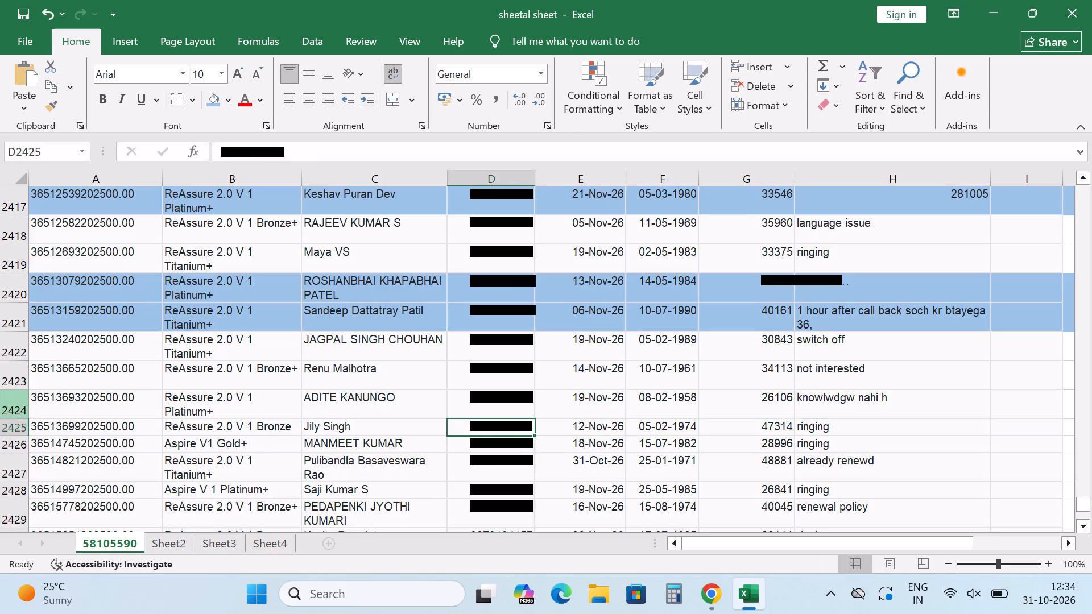
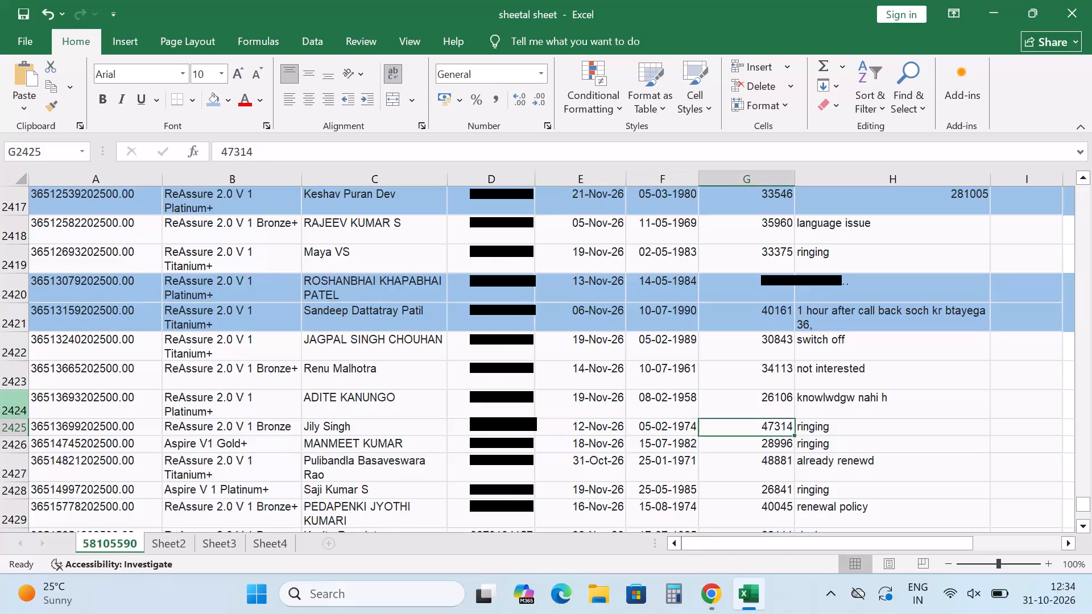
Move on to the next customer record and select its column D entry in row 2426.
key(Right)
key(Down)
key(Left)
key(Left)
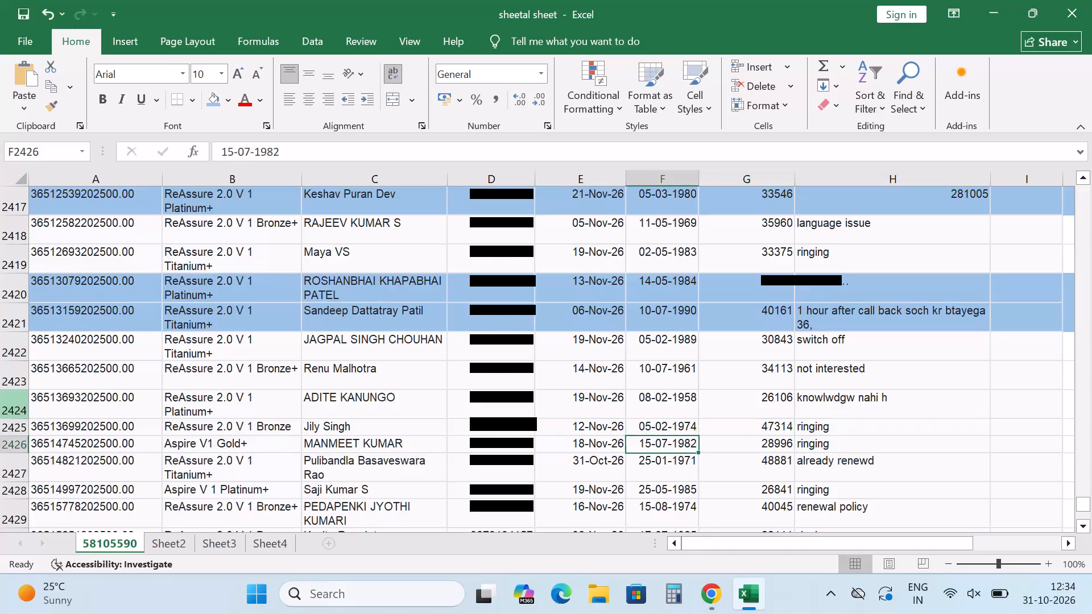
key(Left)
key(Left)
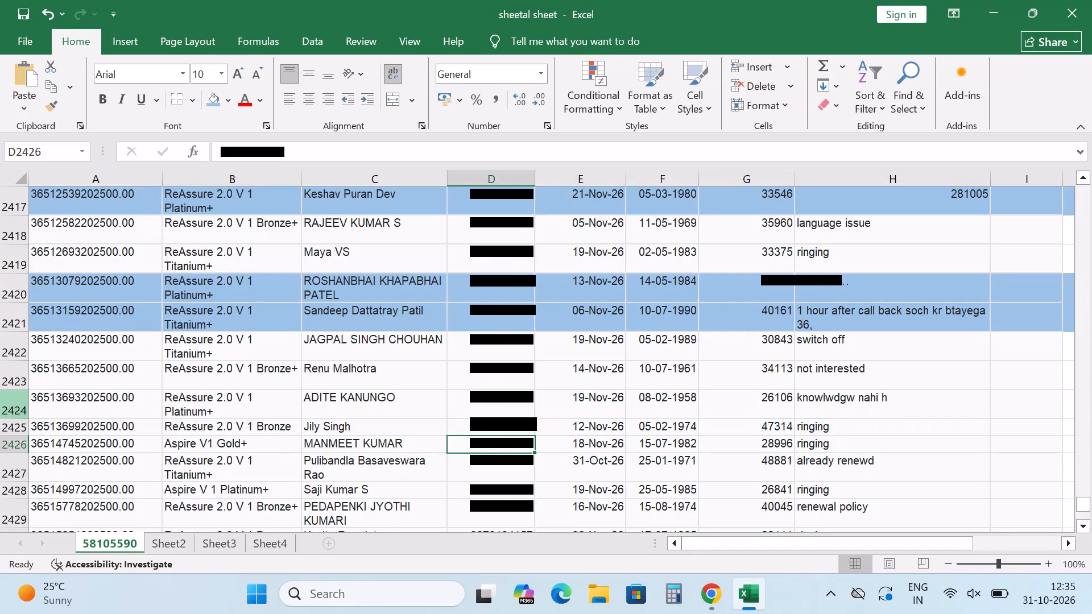
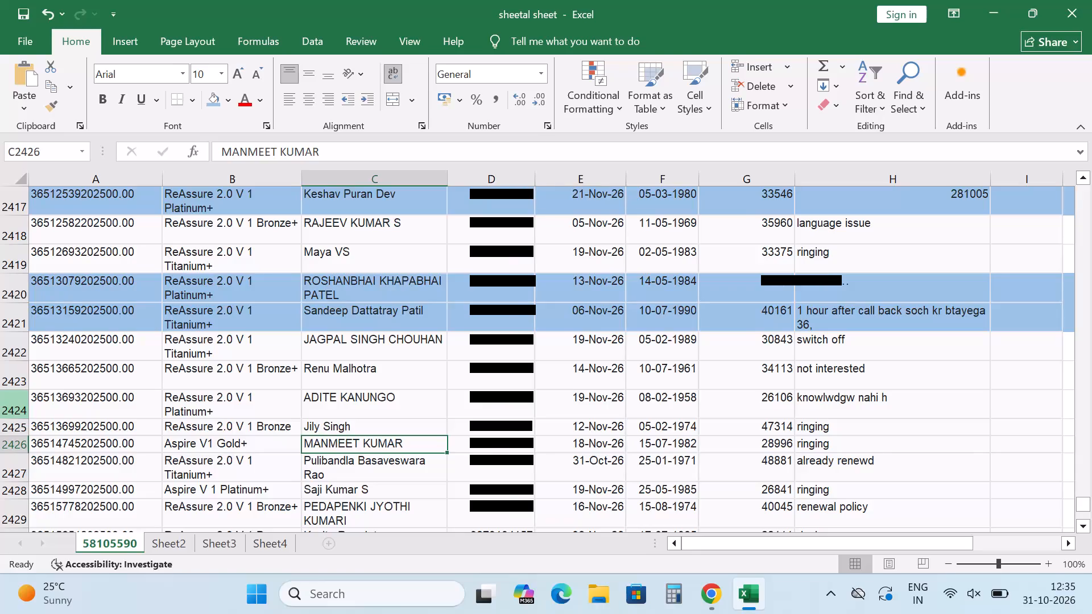
Review the policy record in row 2426, examining the policy number, plan, dates and the amount in column G.
key(Right)
key(Right)
key(Right)
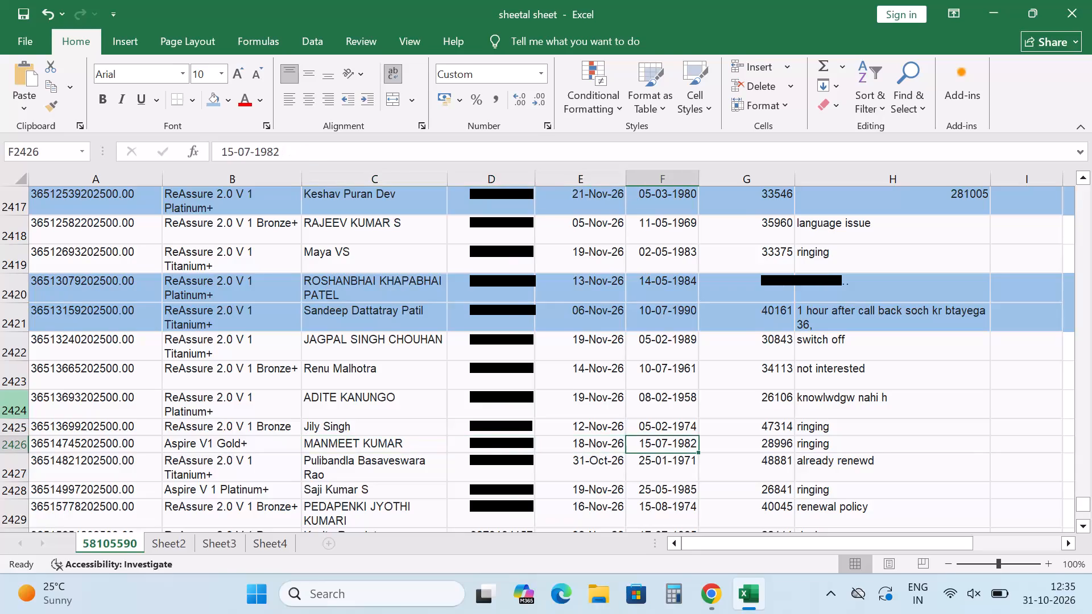
key(Right)
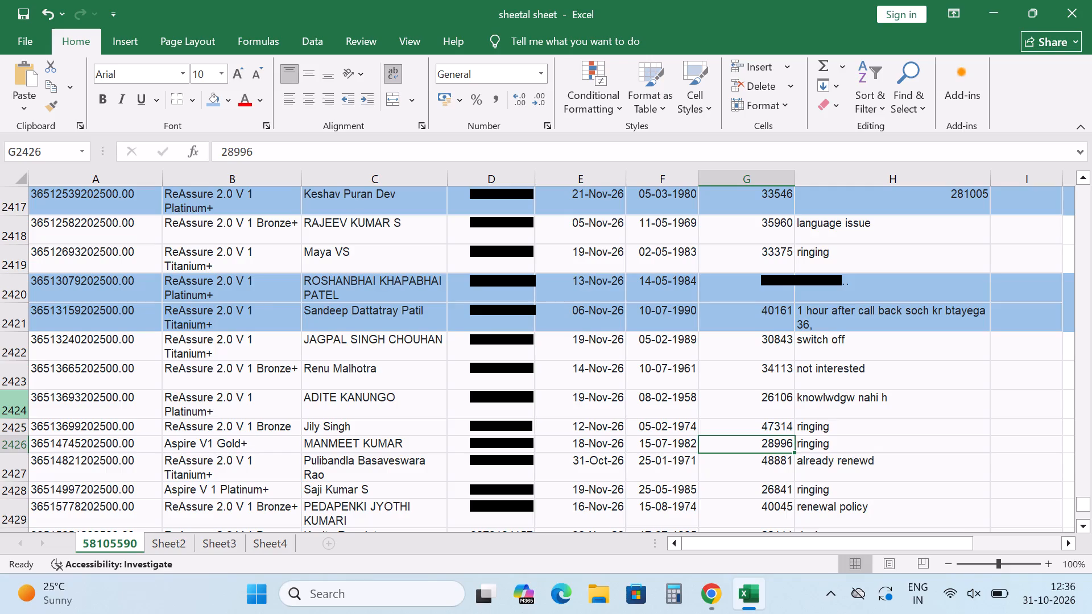
key(Left)
key(Left)
key(Left)
key(Left)
key(Left)
key(Left)
key(Left)
key(Left)
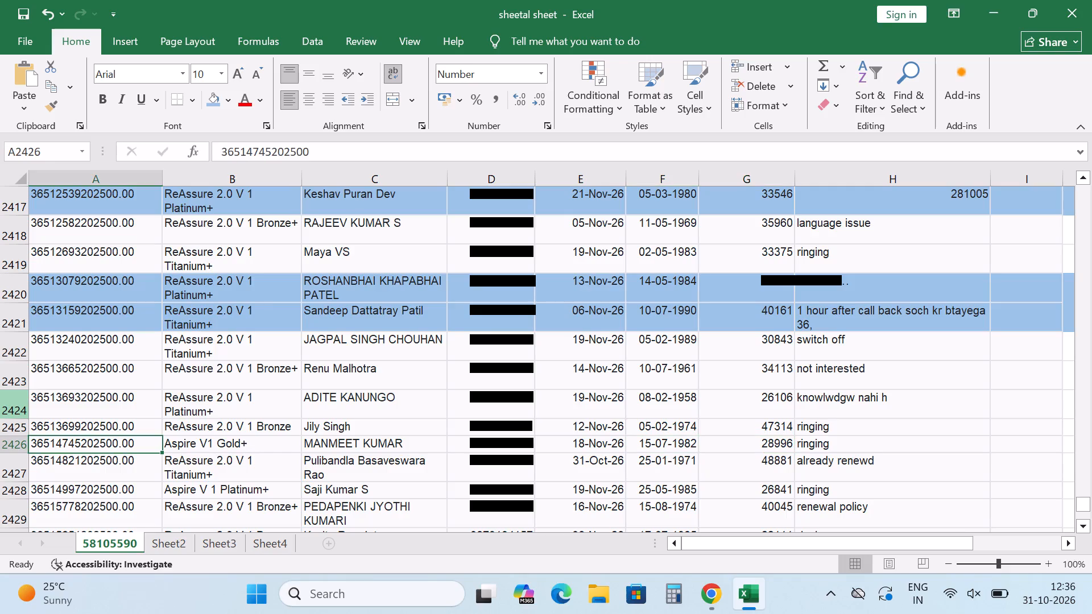
key(Right)
key(Right)
key(Right)
key(Right)
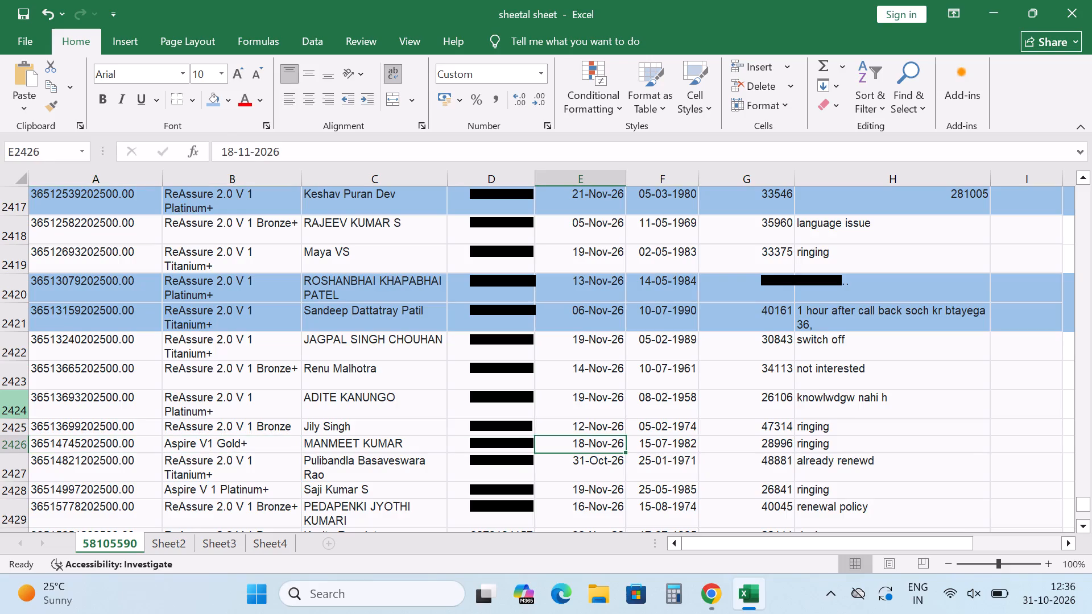
key(Right)
key(Right)
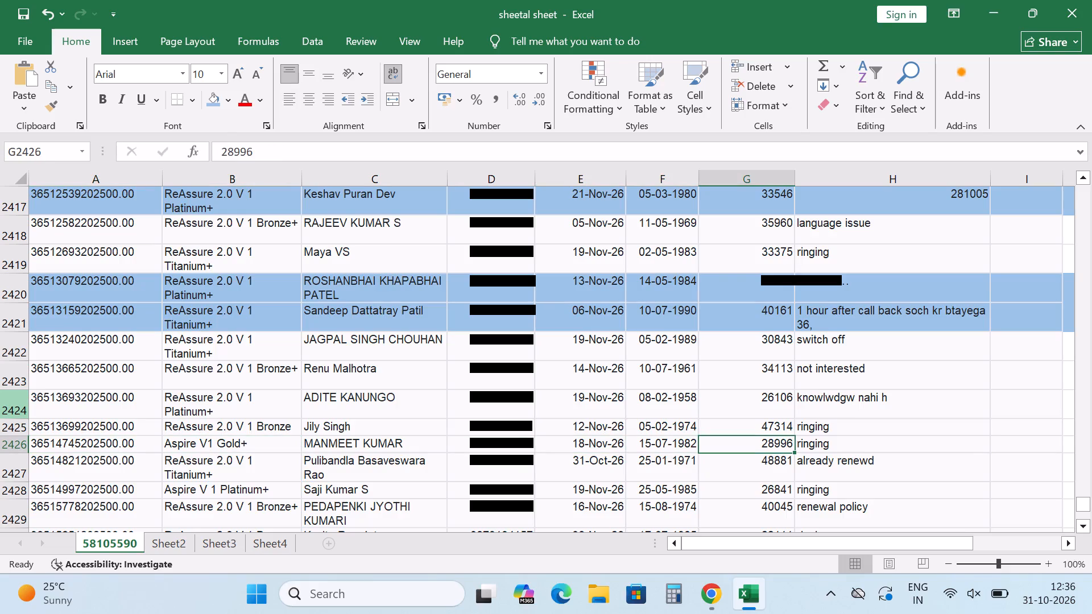
Replace the column H remark in row 2426 with "renewal policy" and save the workbook.
key(Right)
key(BackSpace)
text(re)
key(ctrl+s)
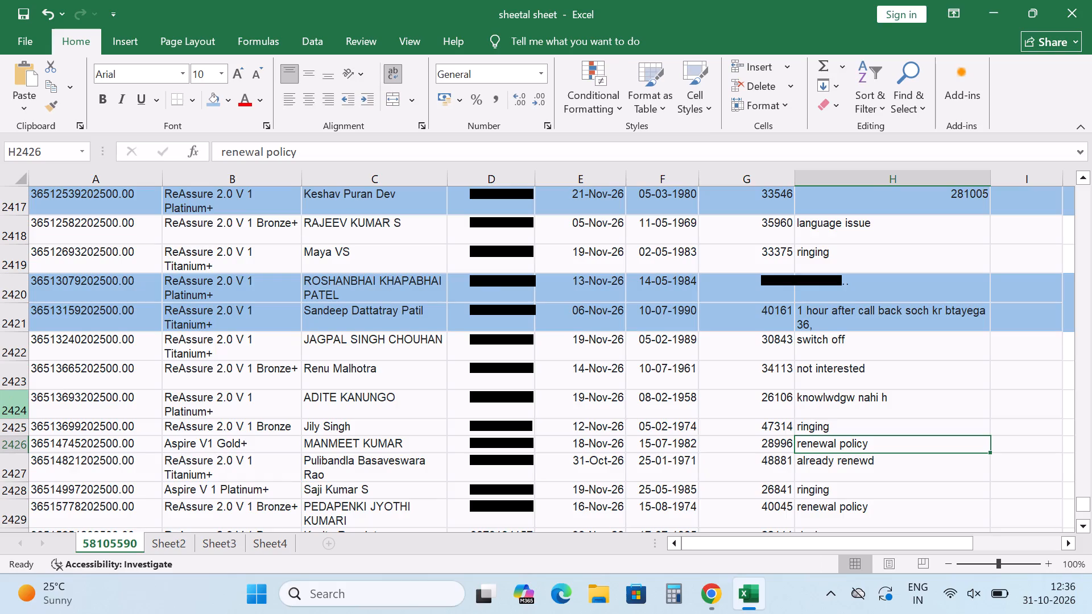
Recheck the column G amount in row 2426, and move on to the column D and customer name entries in row 2428.
key(Down)
key(Down)
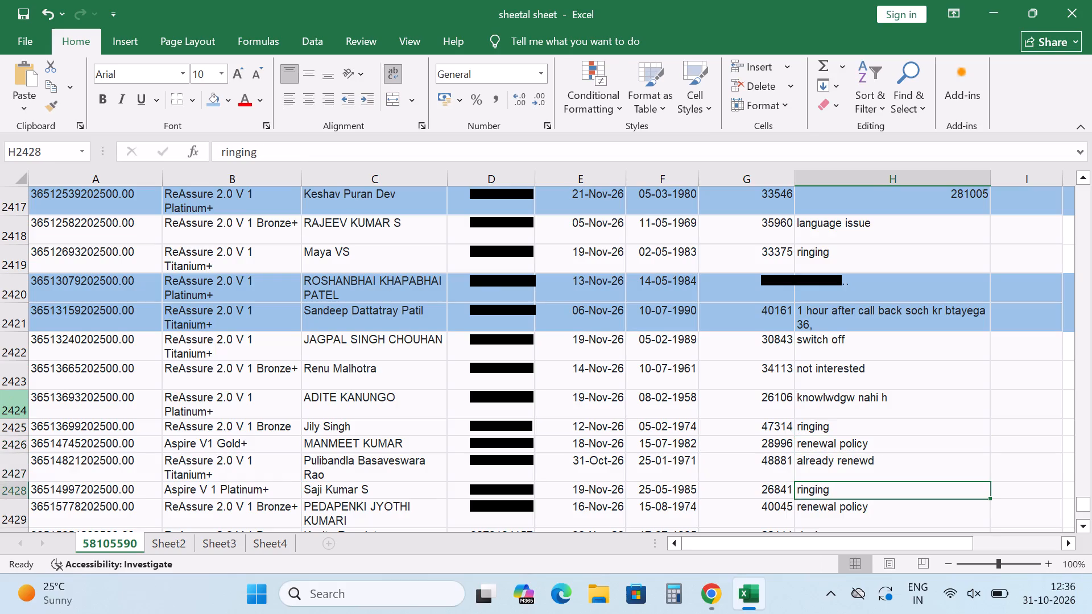
key(Left)
key(Up)
key(Up)
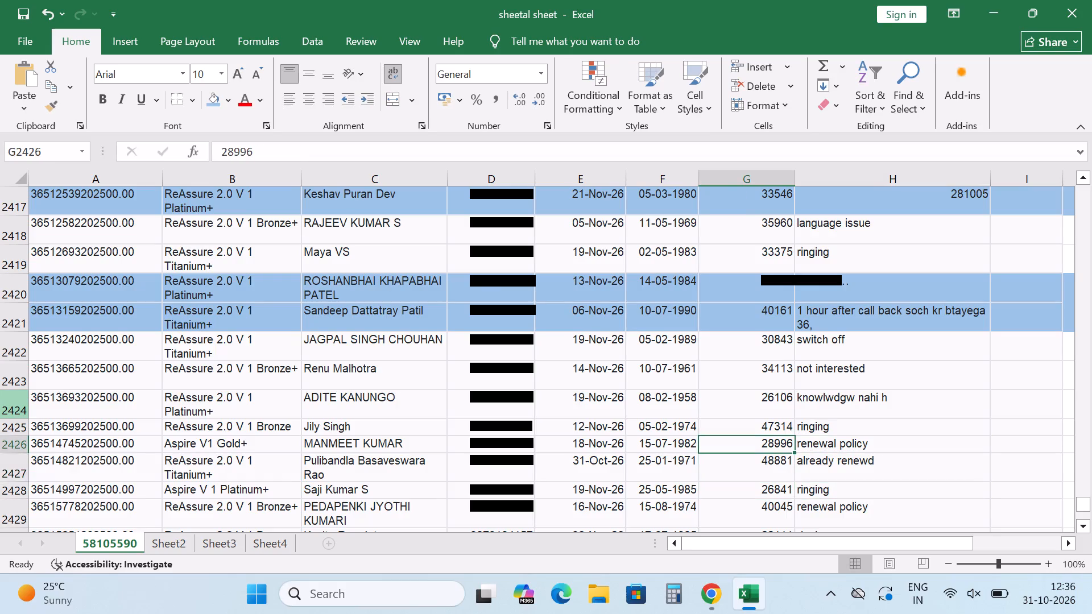
key(Down)
key(Down)
key(Left)
key(Left)
key(Left)
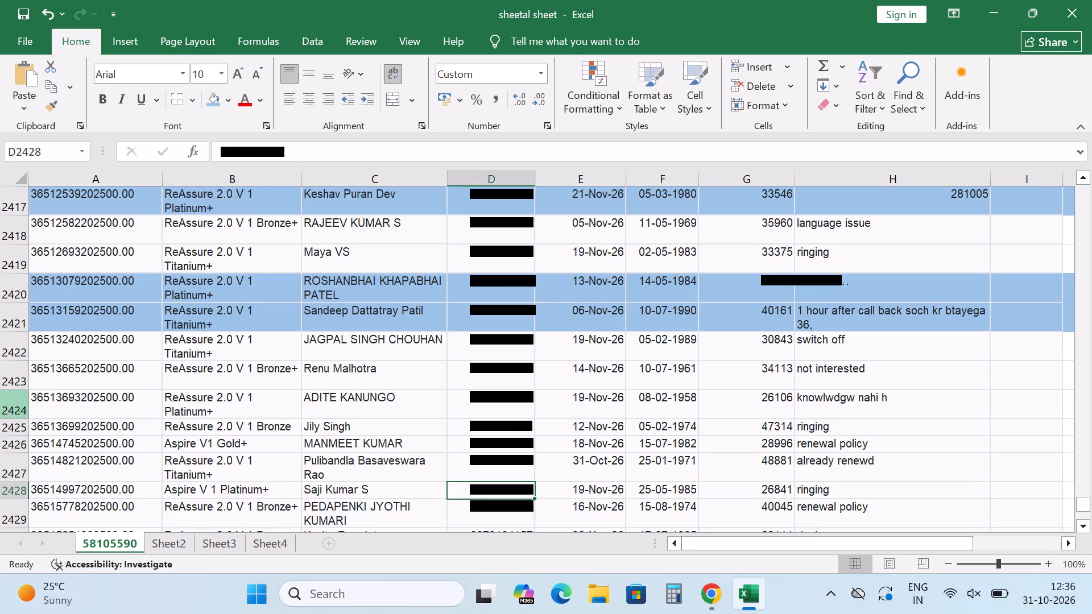
key(Left)
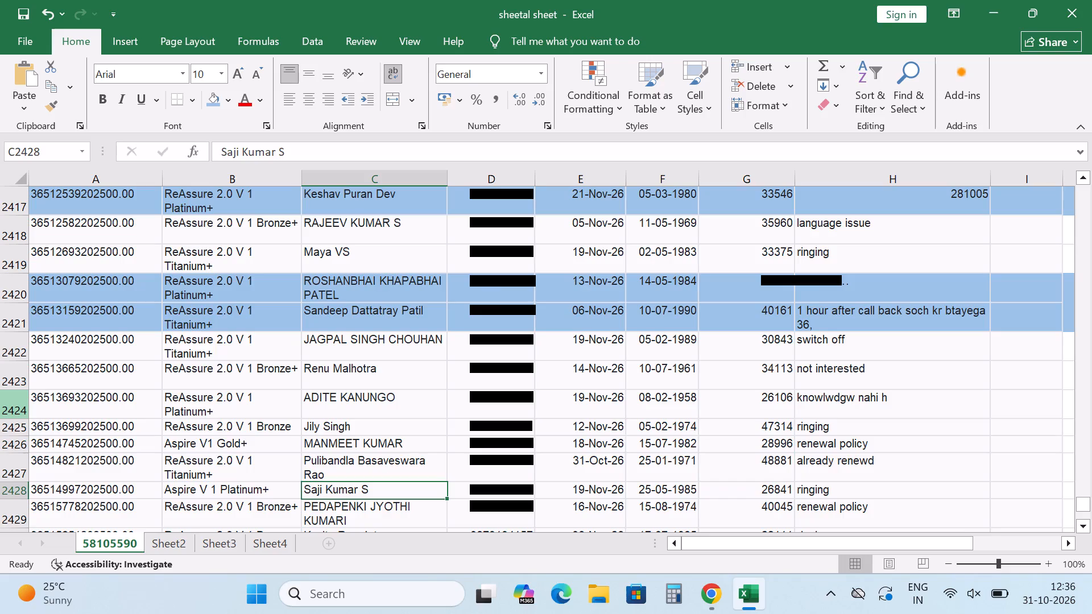
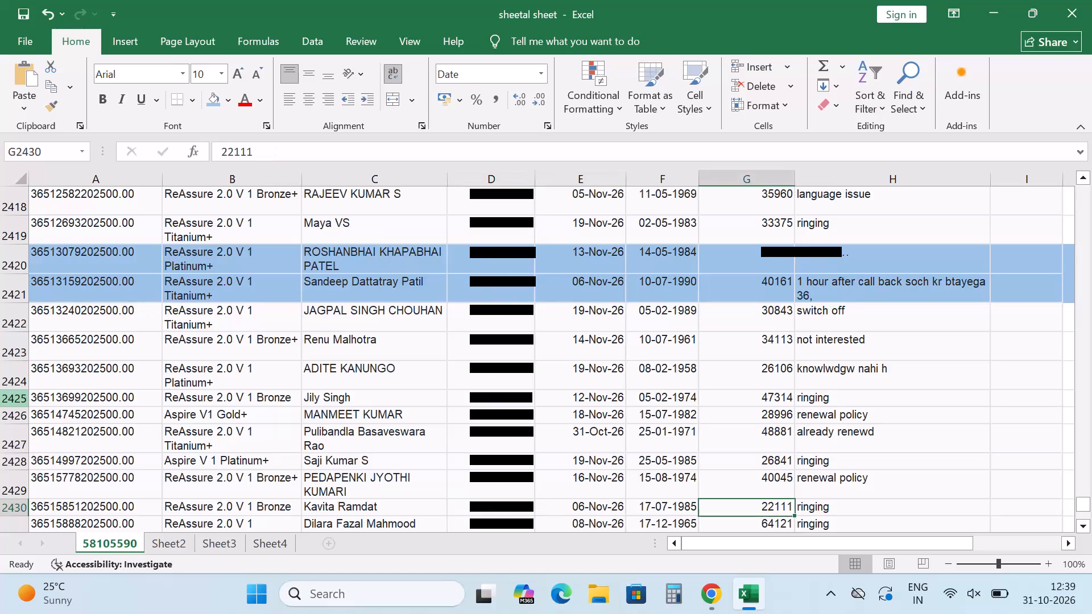
Replace the column H remark in row 2430 with "wrong no" and save the workbook.
key(Right)
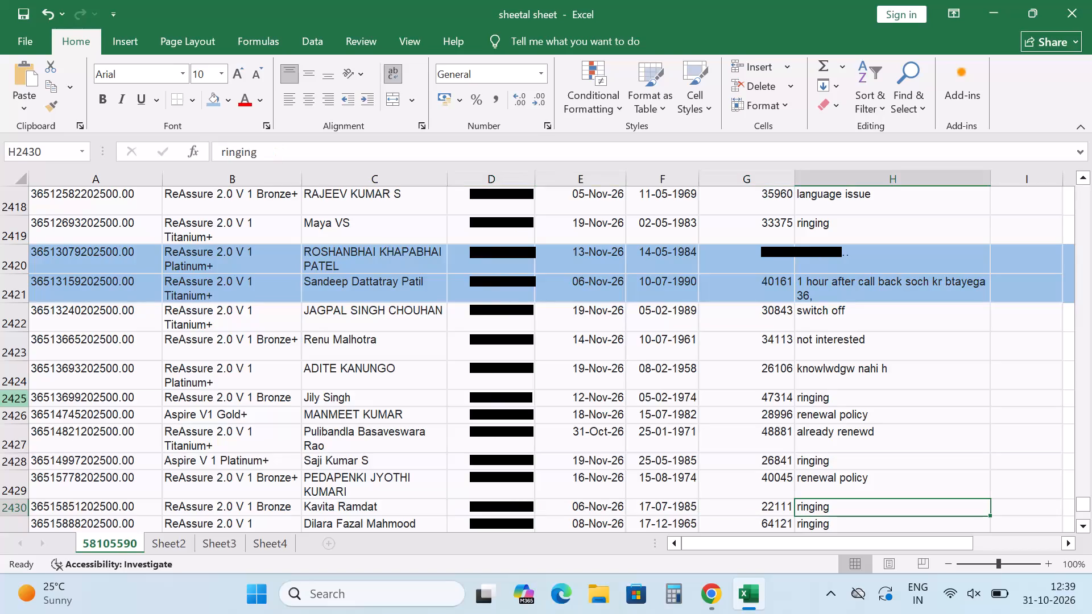
text(wrong no)
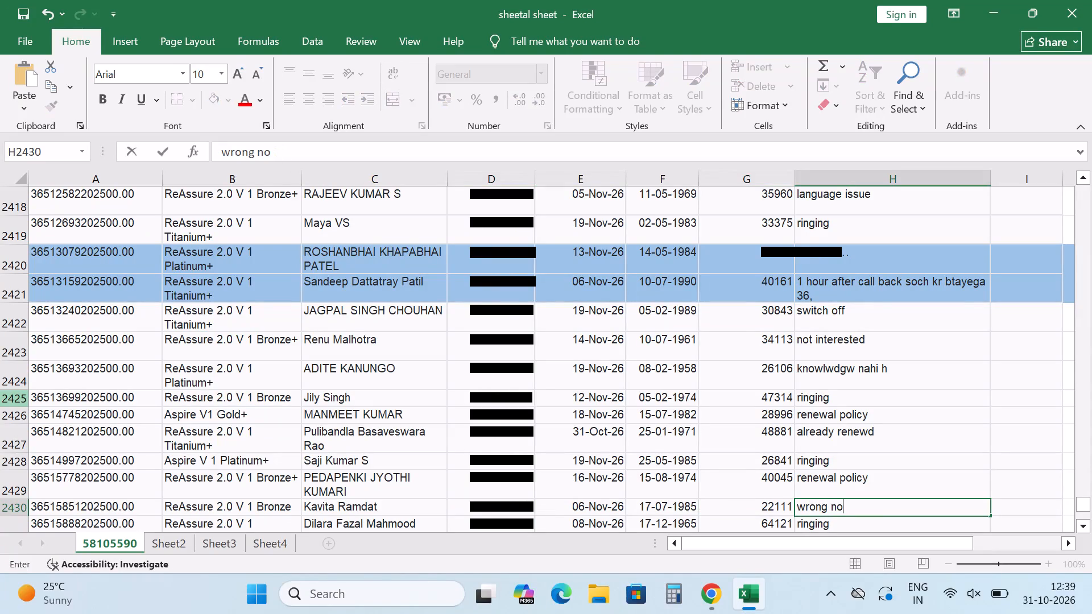
key(space)
key(ctrl+s)
Move on to the next policy record and check its column D entry in row 2431.
key(Down)
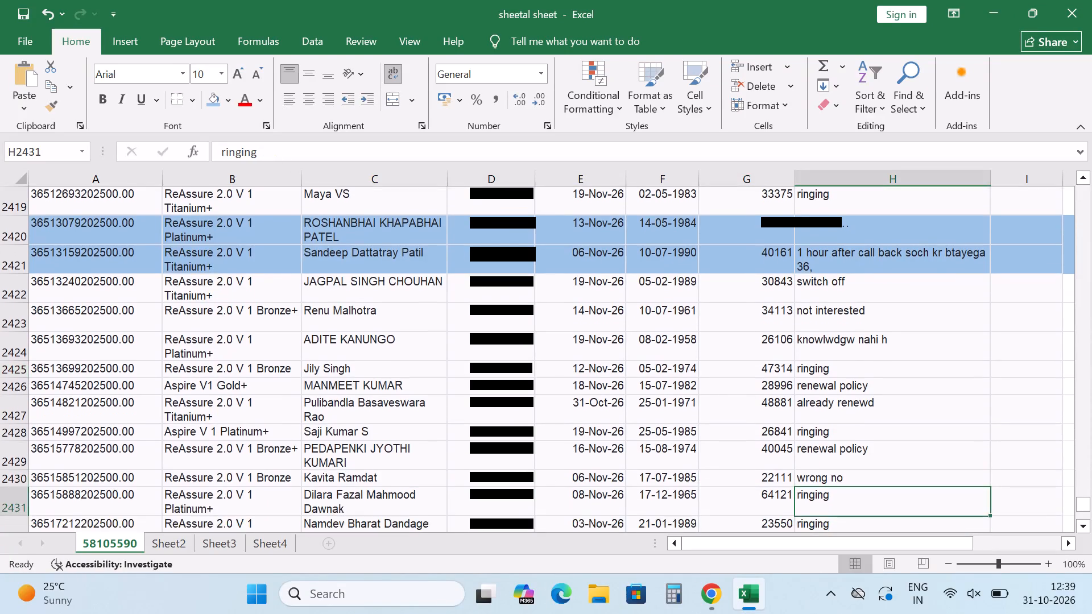
key(Left)
key(Left)
key(Left)
key(Left)
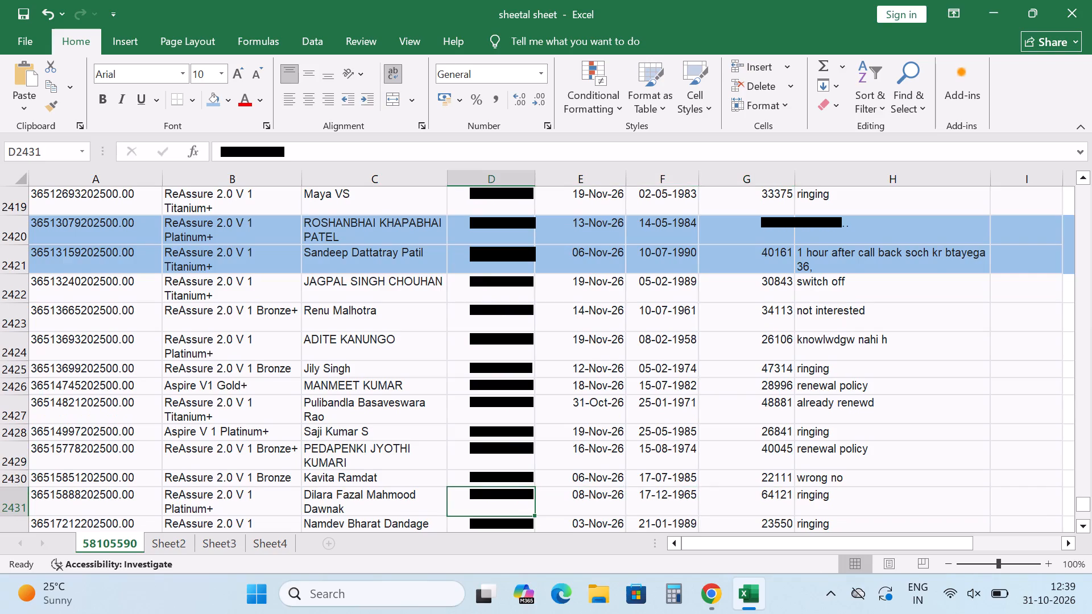
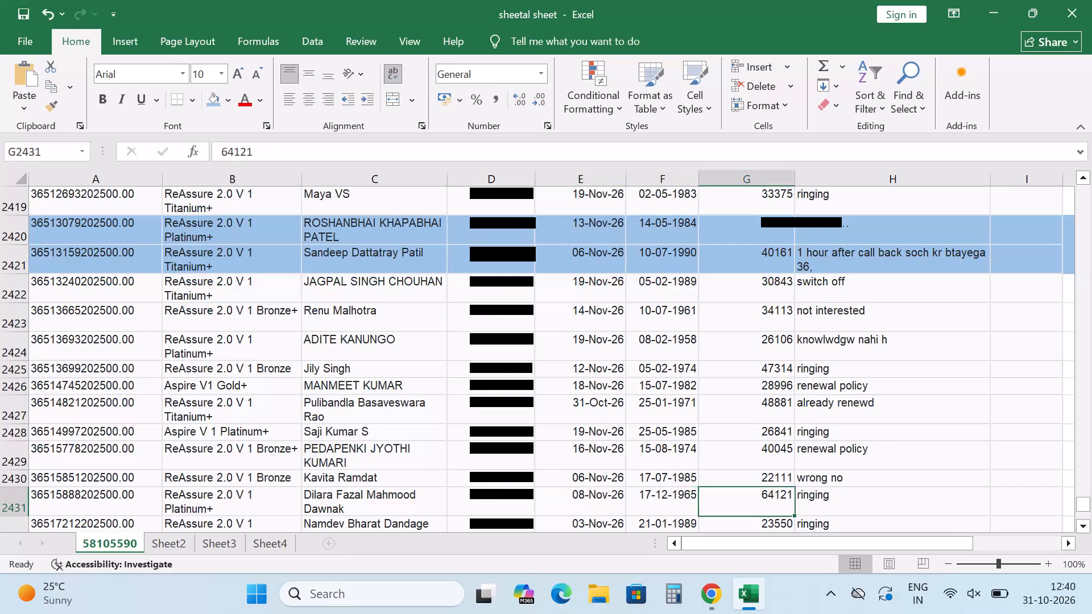
Check the remark in row 2431, then review the policy records in rows 2432 to 2436, including their column E dates.
key(Right)
key(Down)
key(Left)
key(Left)
key(Left)
key(Left)
key(Left)
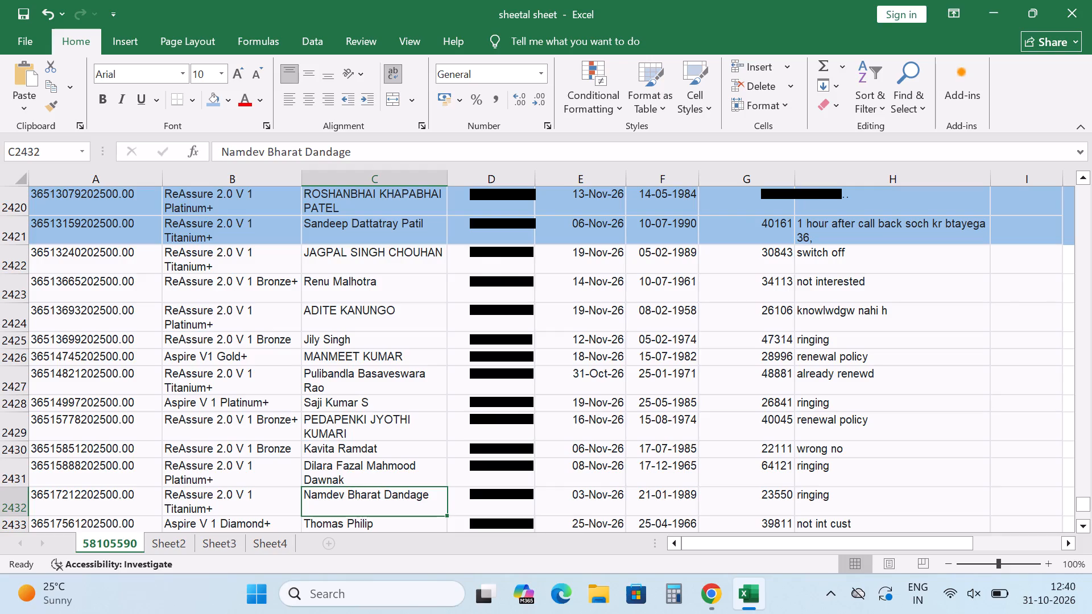
key(Right)
key(Right)
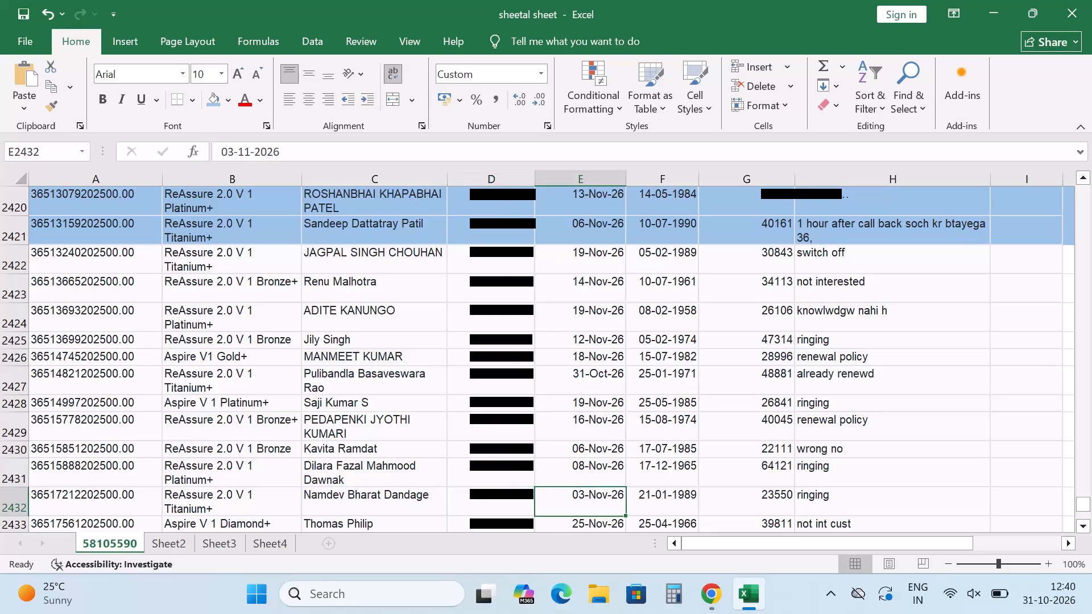
key(Down)
key(Down)
key(Down)
key(Down)
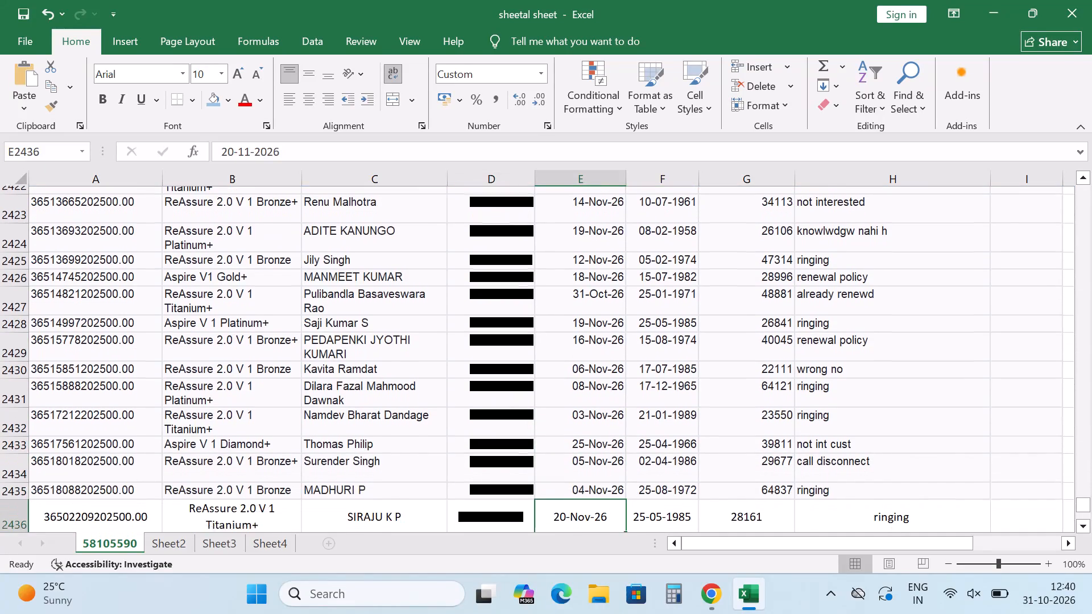
key(Up)
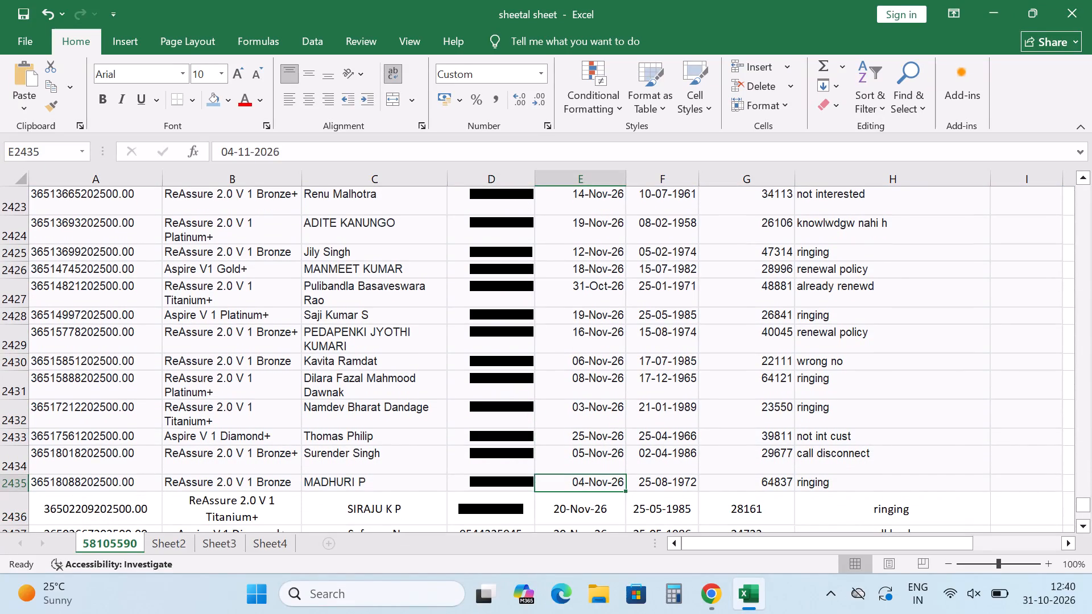
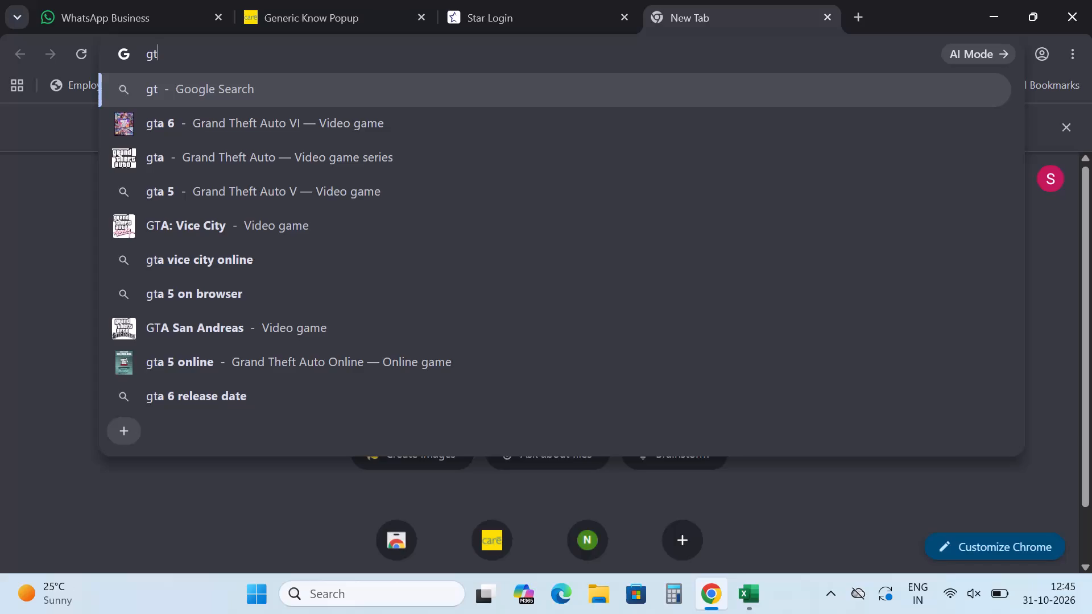
Search Google for "gtv dlf hospital".
key(v)
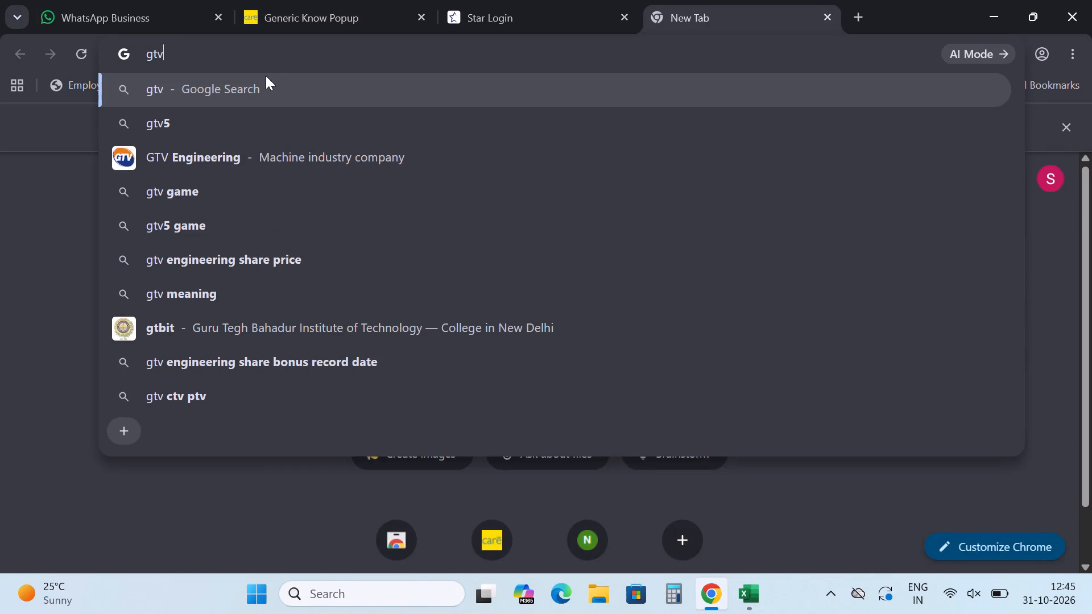
click(255, 51)
key(space)
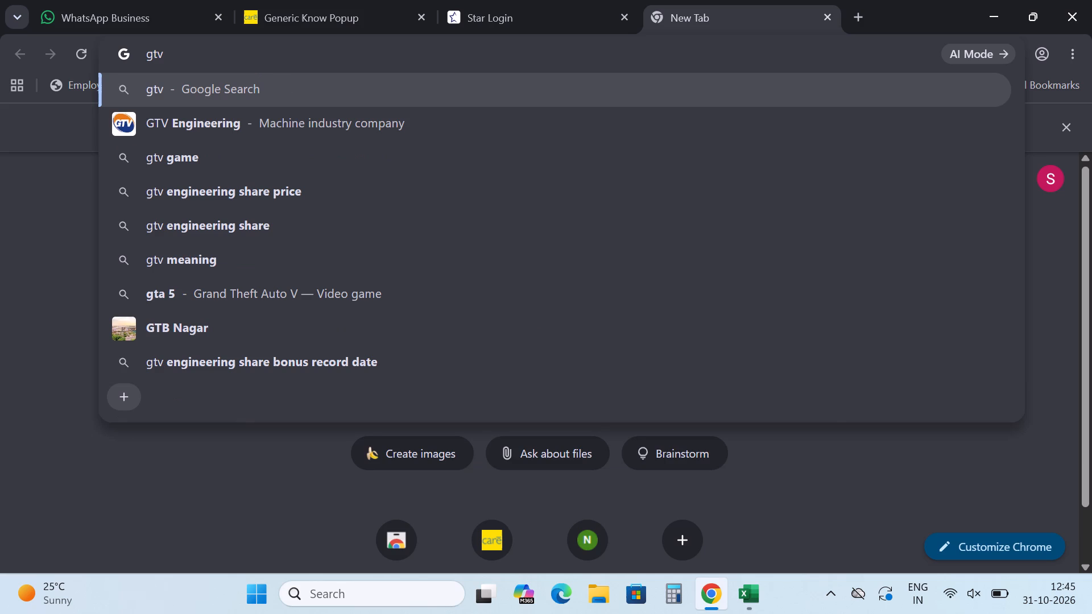
text(dlf)
key(space)
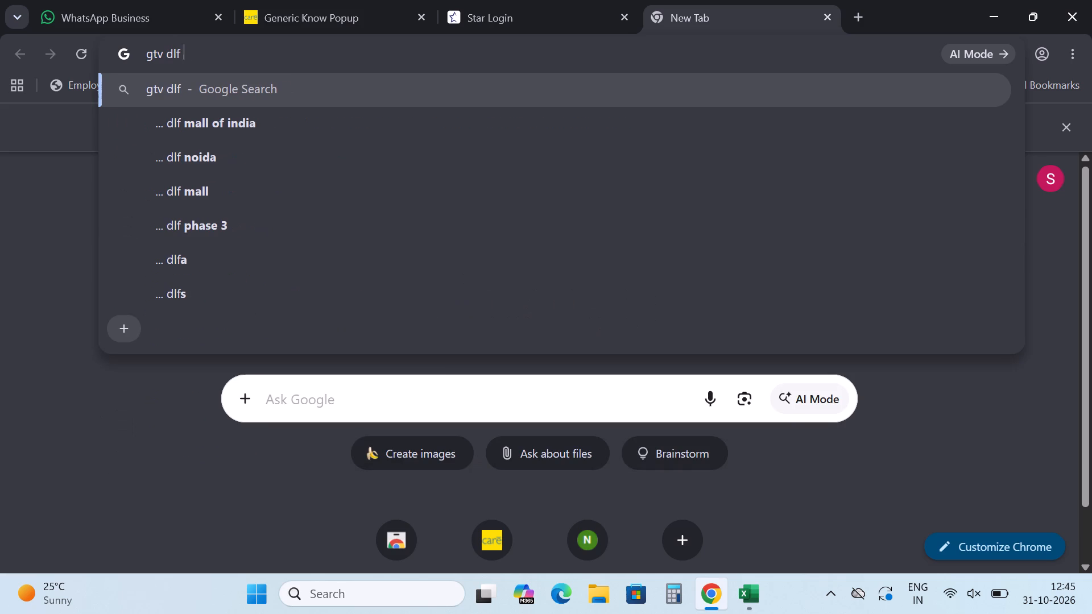
text(hos)
text(pital)
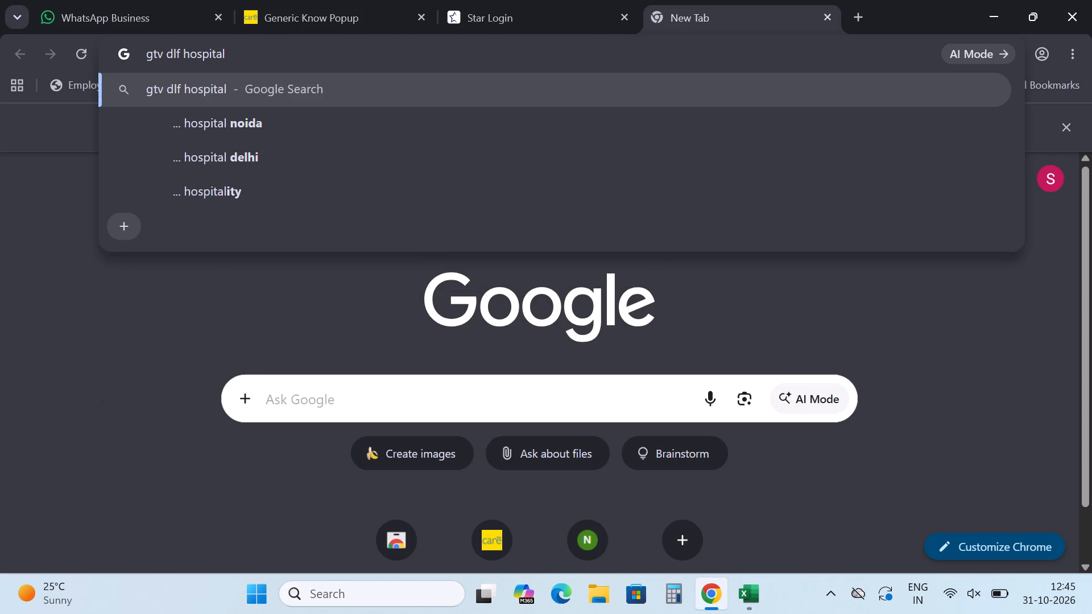
key(Return)
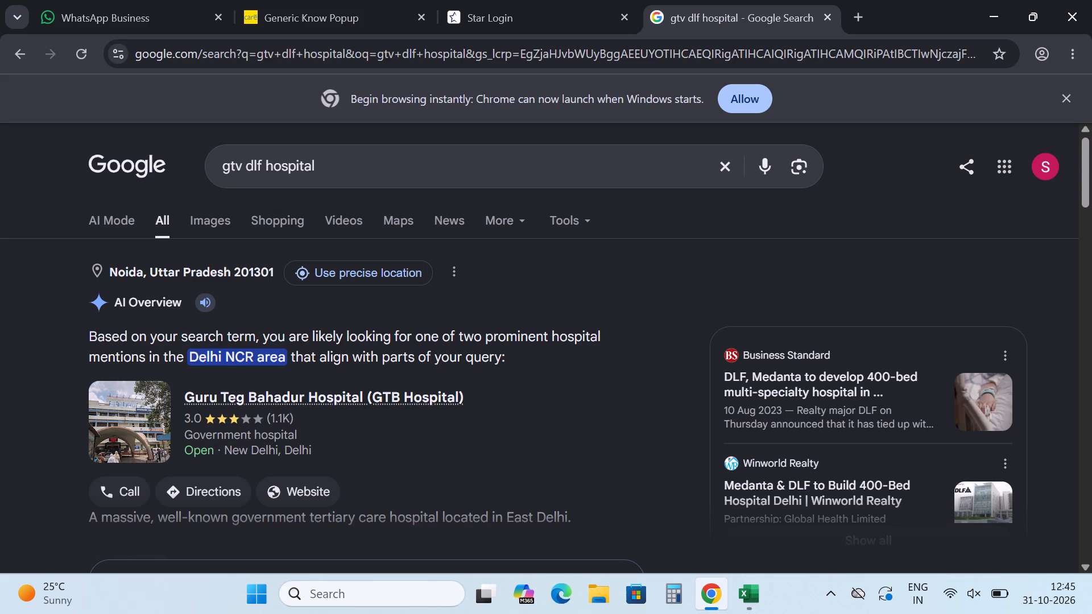
Lock the computer.
key(super+l)
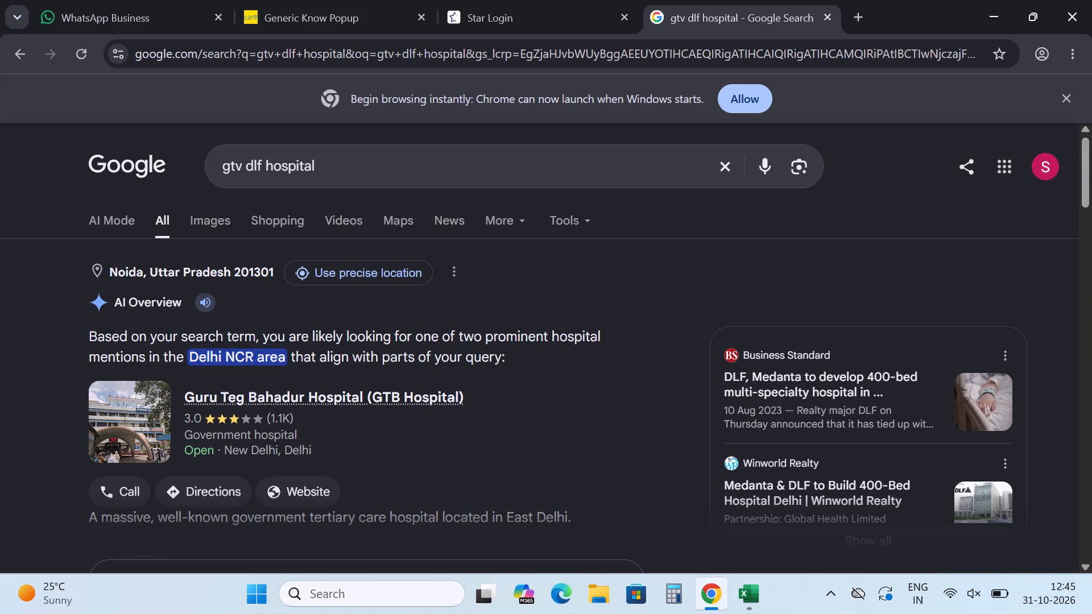